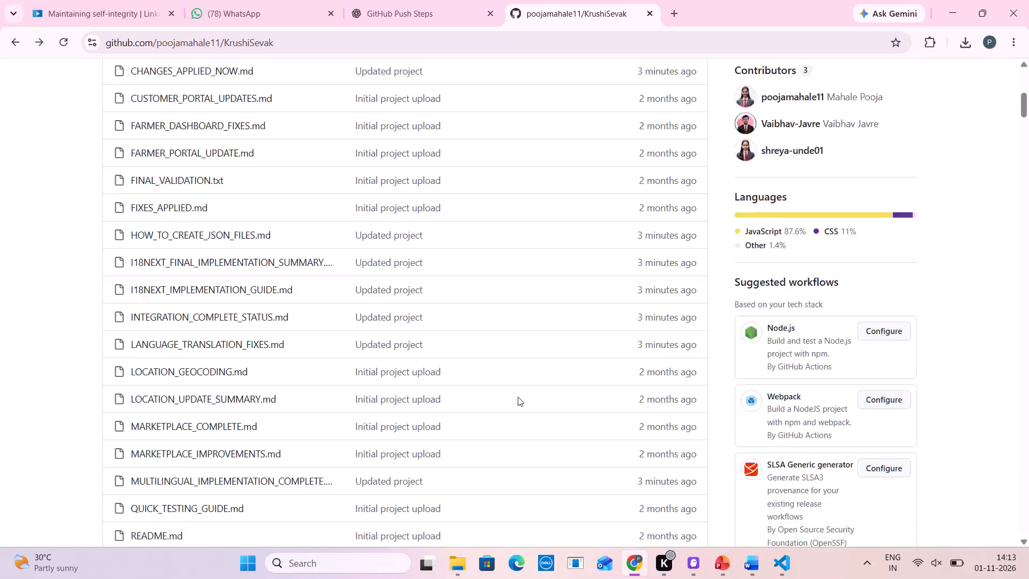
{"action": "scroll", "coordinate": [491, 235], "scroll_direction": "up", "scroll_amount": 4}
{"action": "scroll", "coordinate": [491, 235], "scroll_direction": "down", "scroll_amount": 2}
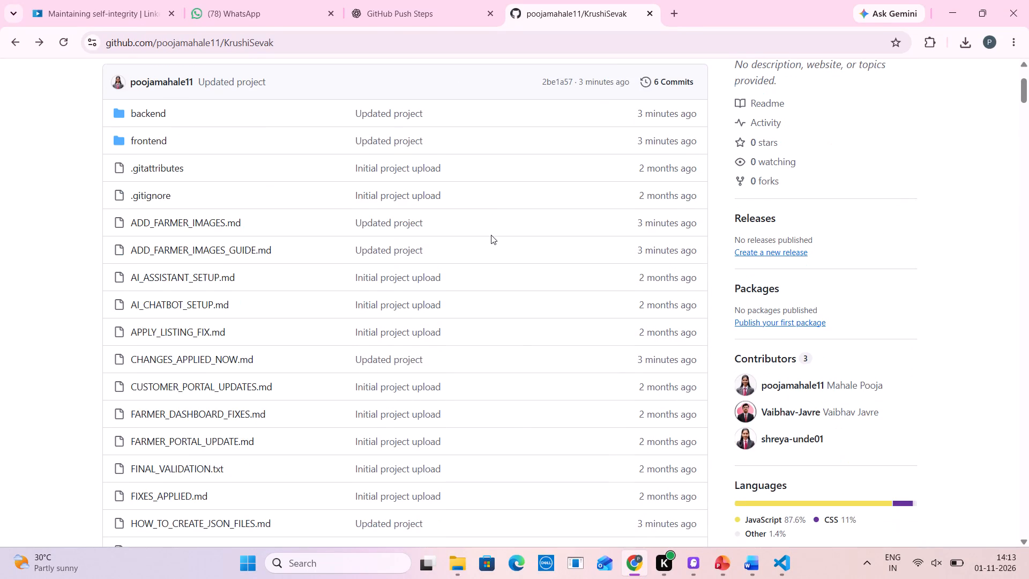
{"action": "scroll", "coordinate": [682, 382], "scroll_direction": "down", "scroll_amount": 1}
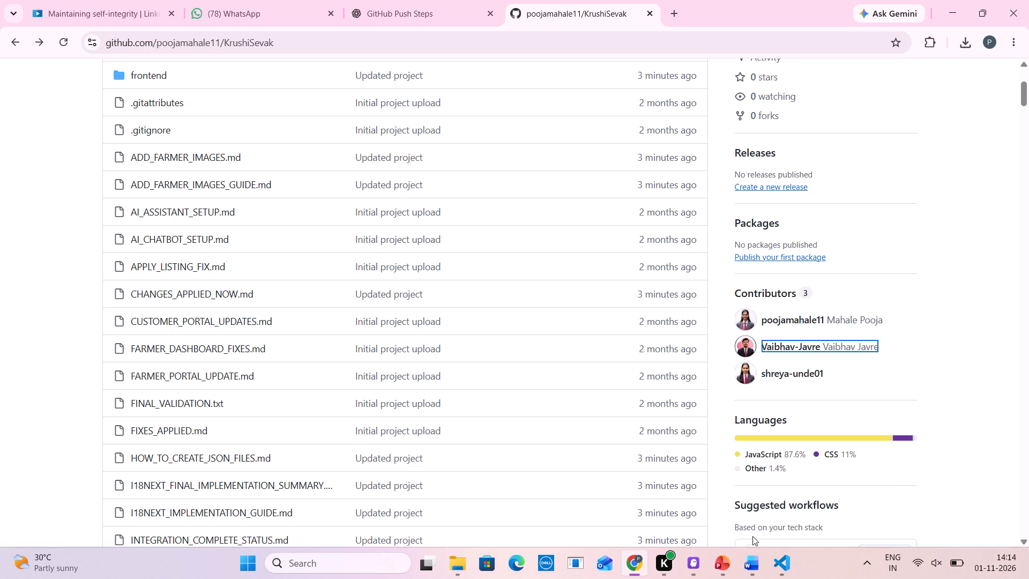
Switch to the Word report and extend the class line above the cover page logo to "(T.Y Computer-A)".
{"action": "left_click", "coordinate": [745, 508]}
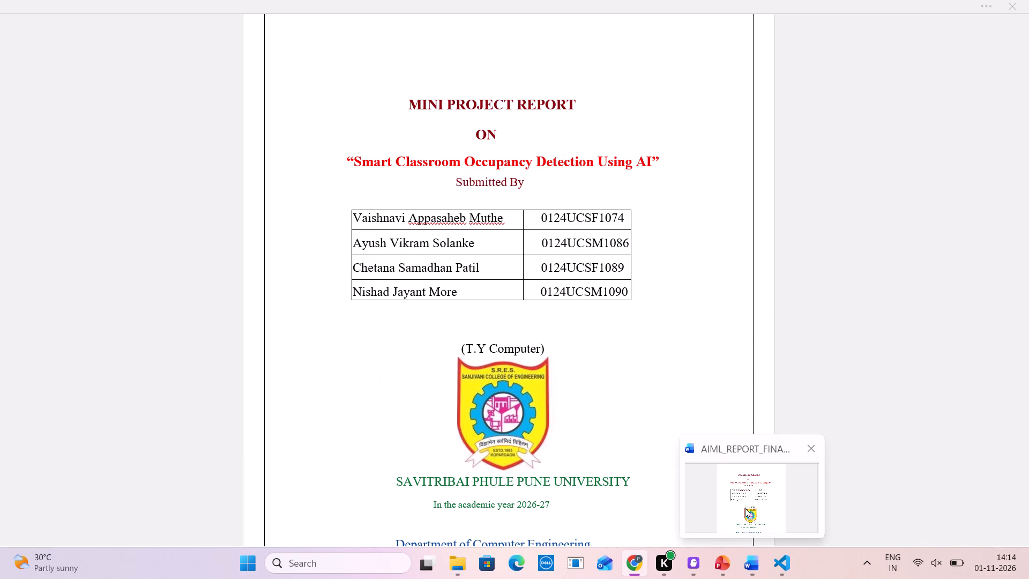
{"action": "scroll", "coordinate": [646, 427], "scroll_direction": "down", "scroll_amount": 9}
{"action": "scroll", "coordinate": [646, 427], "scroll_direction": "up", "scroll_amount": 4}
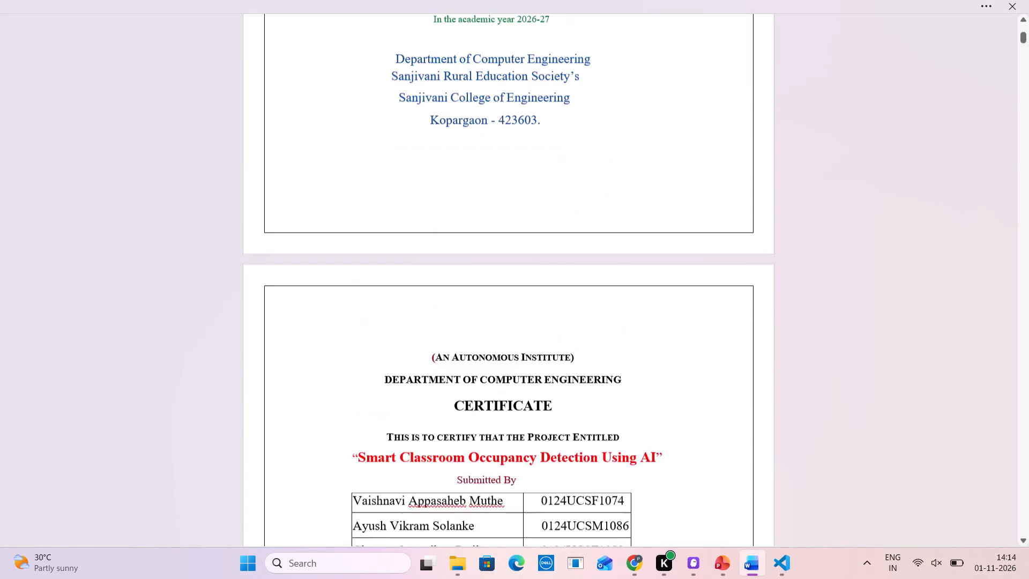
{"action": "scroll", "coordinate": [646, 427], "scroll_direction": "up", "scroll_amount": 1}
{"action": "scroll", "coordinate": [646, 427], "scroll_direction": "down", "scroll_amount": 1}
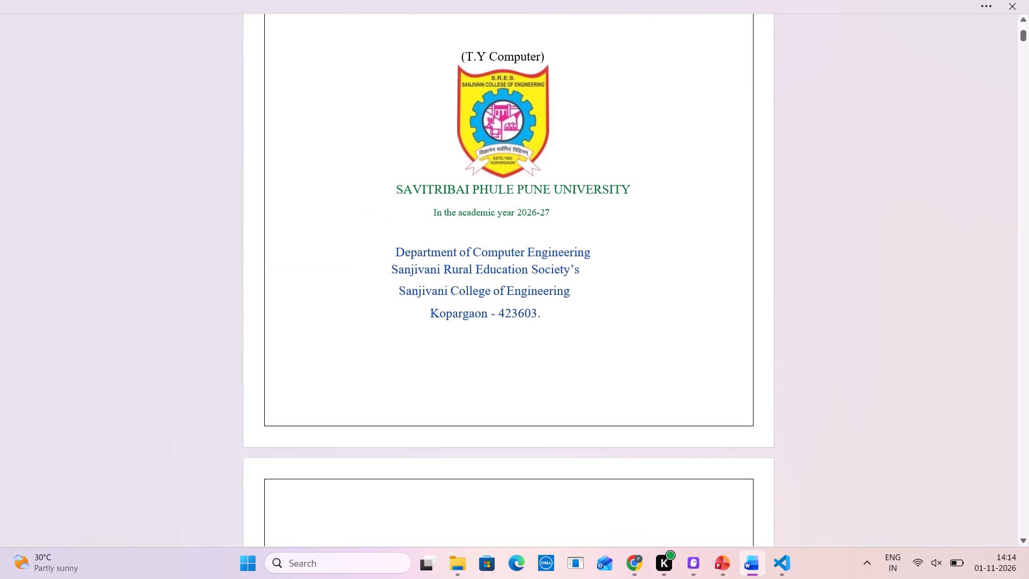
{"action": "scroll", "coordinate": [646, 427], "scroll_direction": "down", "scroll_amount": 1}
{"action": "scroll", "coordinate": [545, 318], "scroll_direction": "up", "scroll_amount": 1}
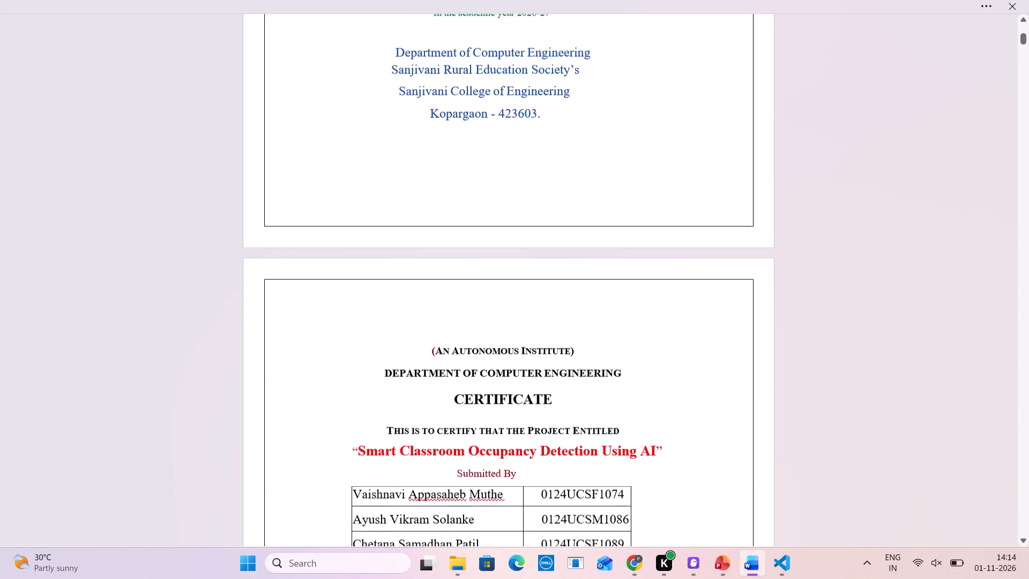
{"action": "scroll", "coordinate": [545, 318], "scroll_direction": "up", "scroll_amount": 1}
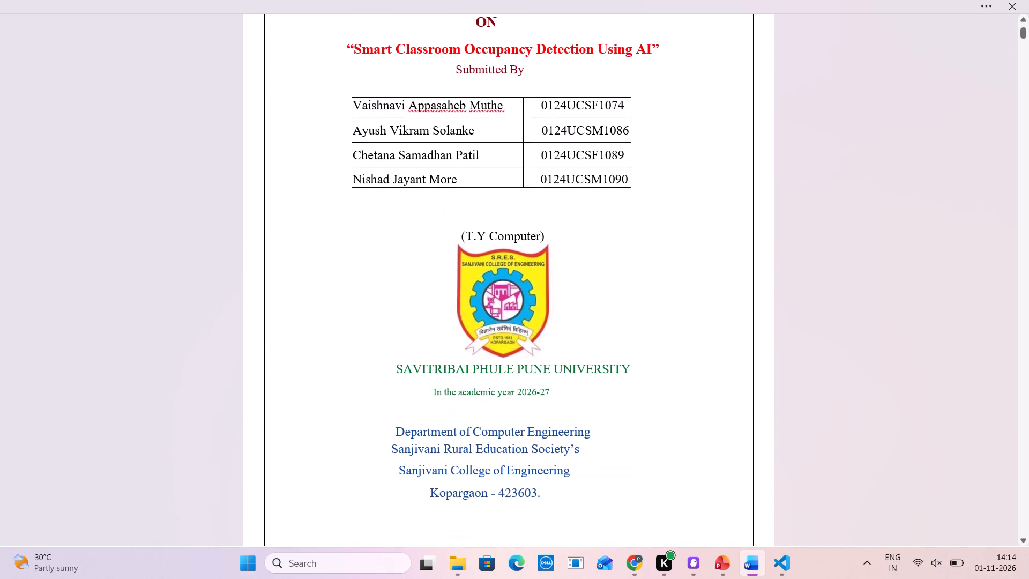
{"action": "left_click", "coordinate": [539, 233]}
{"action": "key", "text": "minus"}
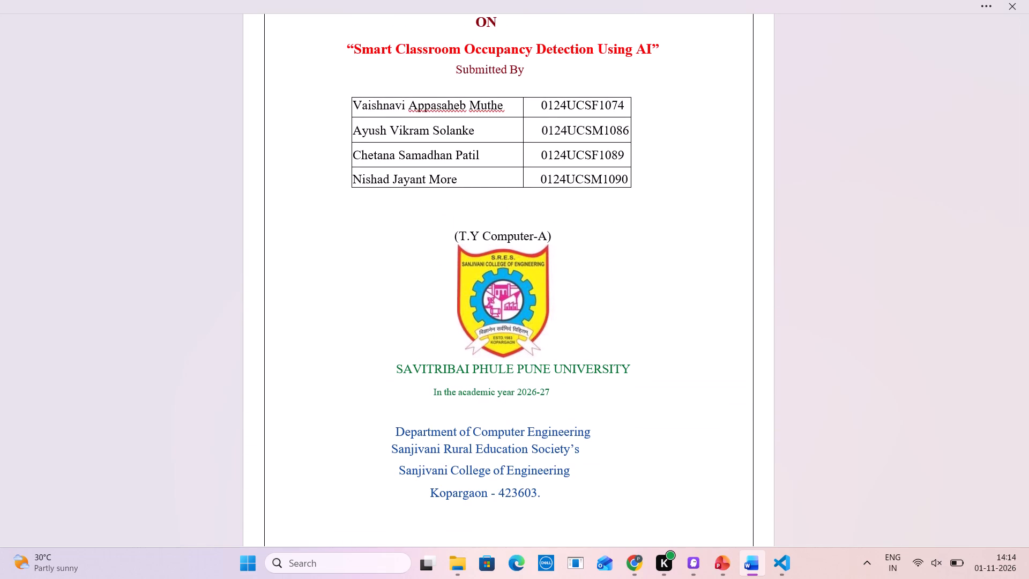
Look through the cover, certificate and declaration pages for details that need updating.
{"action": "scroll", "coordinate": [578, 266], "scroll_direction": "down", "scroll_amount": 1}
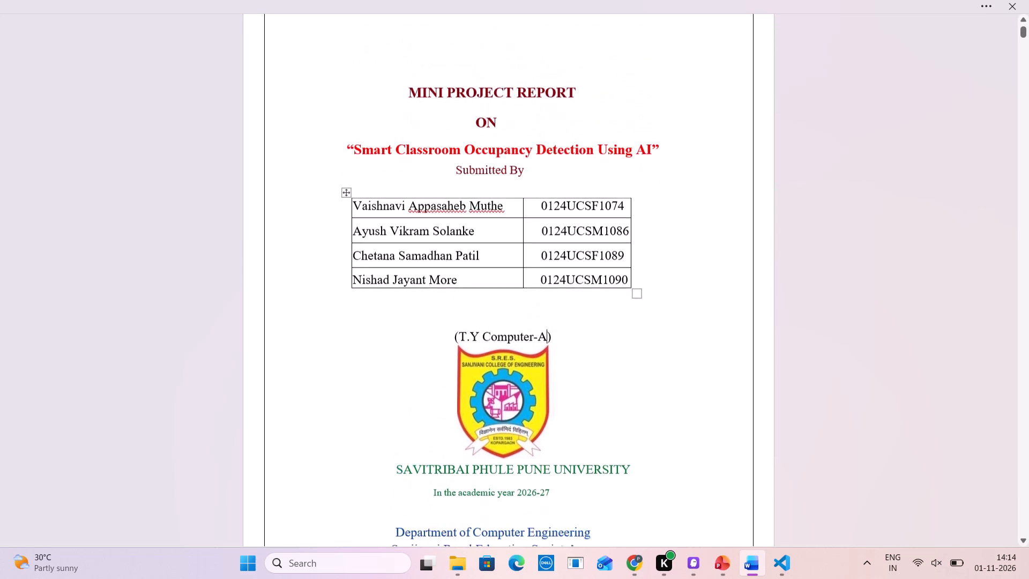
{"action": "scroll", "coordinate": [578, 266], "scroll_direction": "down", "scroll_amount": 3}
{"action": "scroll", "coordinate": [578, 266], "scroll_direction": "up", "scroll_amount": 1}
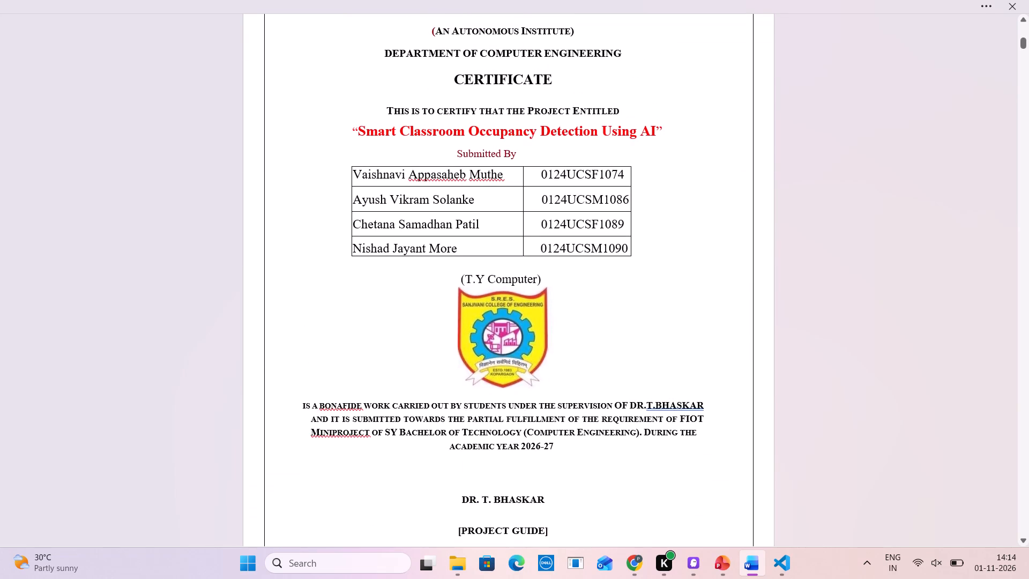
{"action": "scroll", "coordinate": [578, 266], "scroll_direction": "up", "scroll_amount": 1}
{"action": "scroll", "coordinate": [578, 266], "scroll_direction": "down", "scroll_amount": 4}
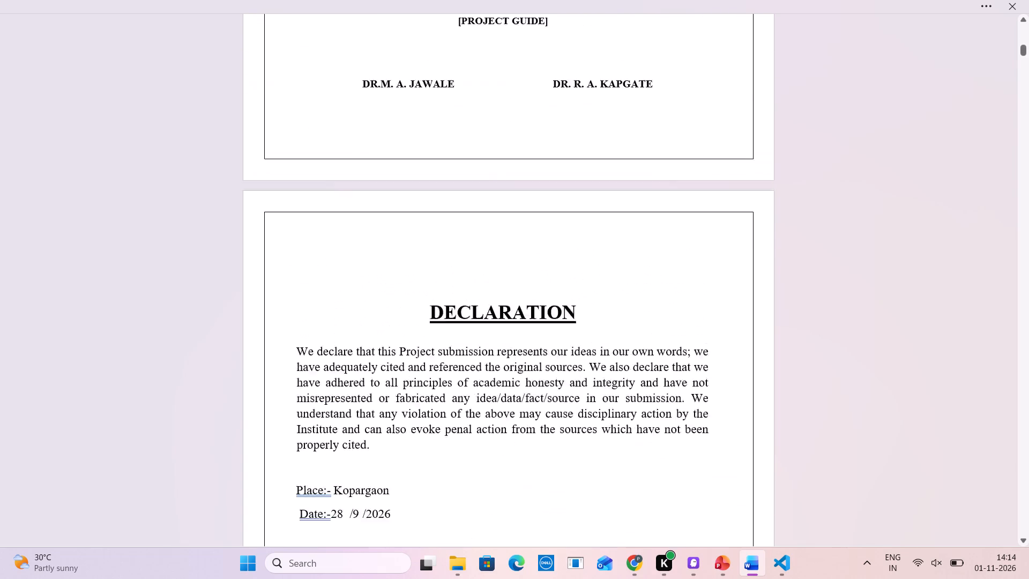
{"action": "scroll", "coordinate": [578, 266], "scroll_direction": "up", "scroll_amount": 1}
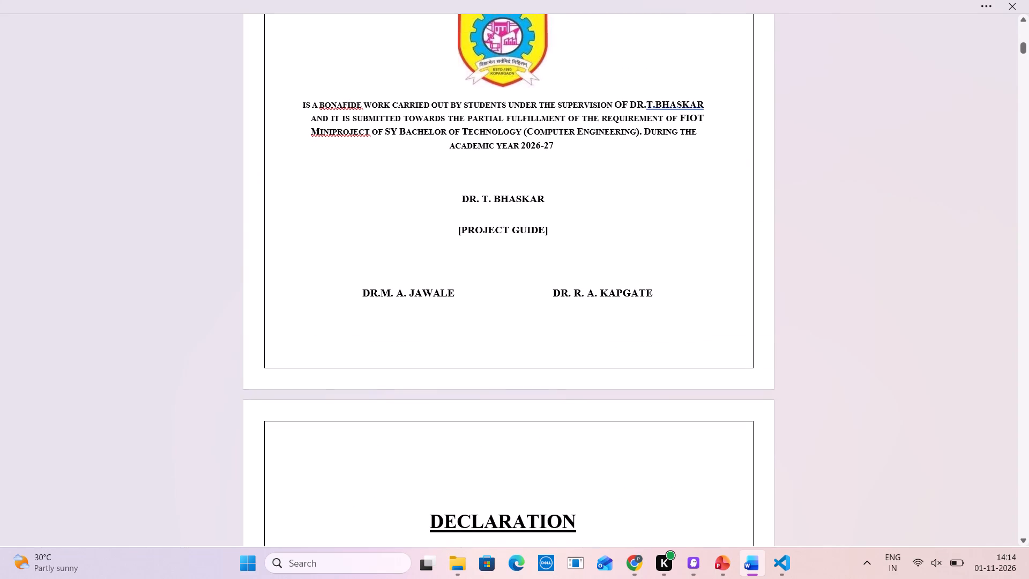
{"action": "scroll", "coordinate": [532, 284], "scroll_direction": "up", "scroll_amount": 2}
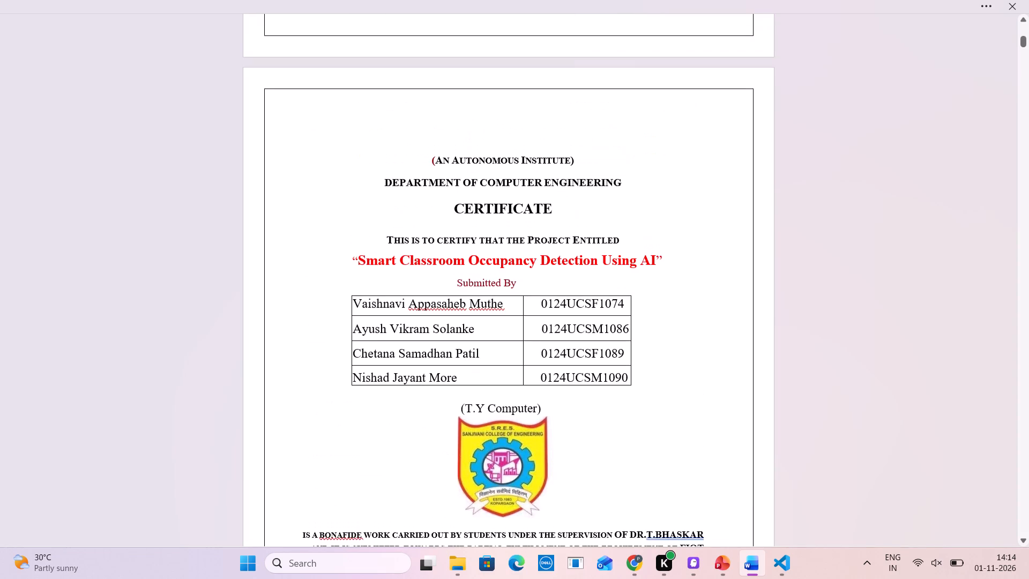
{"action": "scroll", "coordinate": [532, 284], "scroll_direction": "up", "scroll_amount": 1}
{"action": "scroll", "coordinate": [532, 284], "scroll_direction": "down", "scroll_amount": 1}
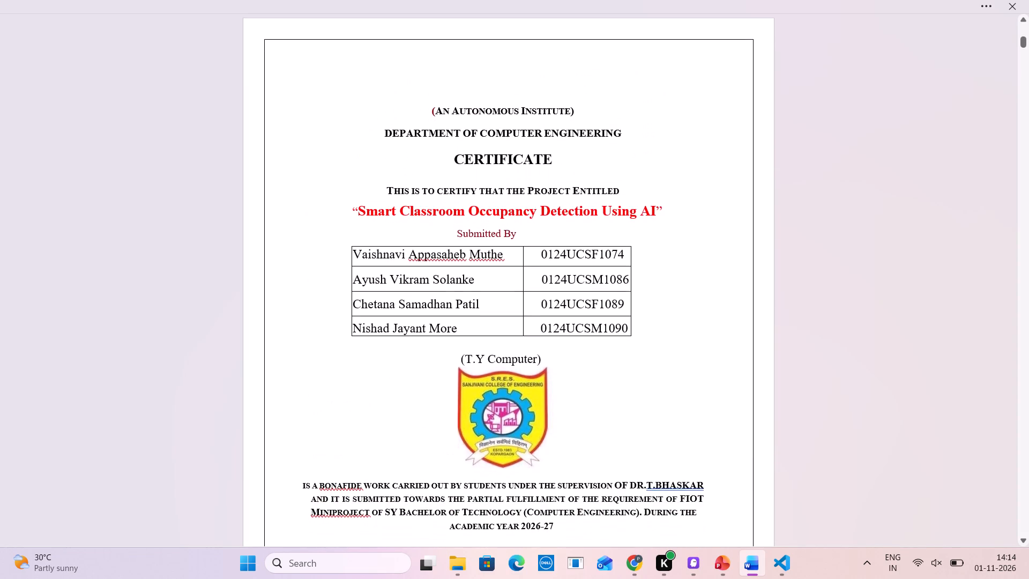
{"action": "scroll", "coordinate": [532, 284], "scroll_direction": "down", "scroll_amount": 2}
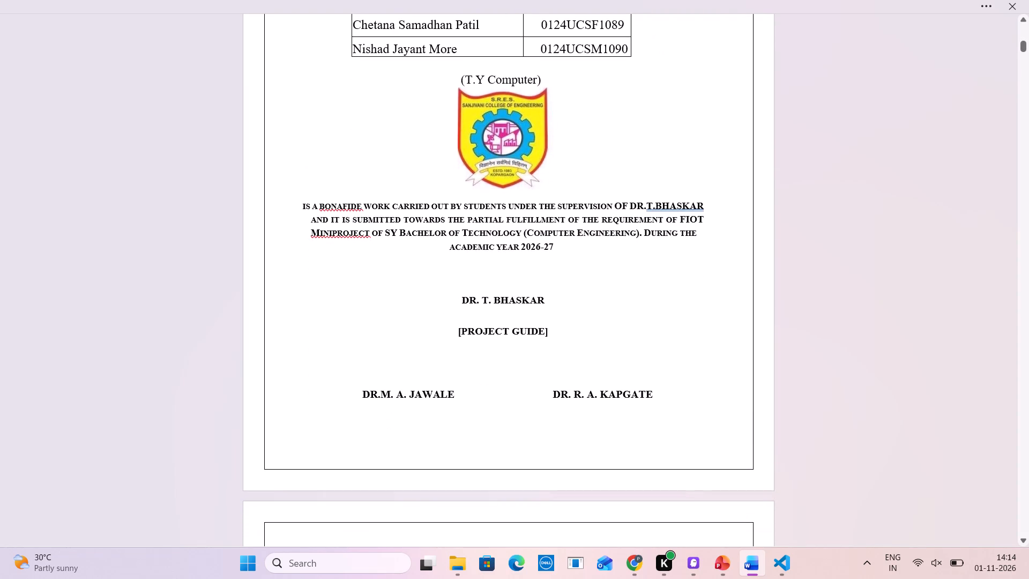
{"action": "scroll", "coordinate": [536, 314], "scroll_direction": "down", "scroll_amount": 1}
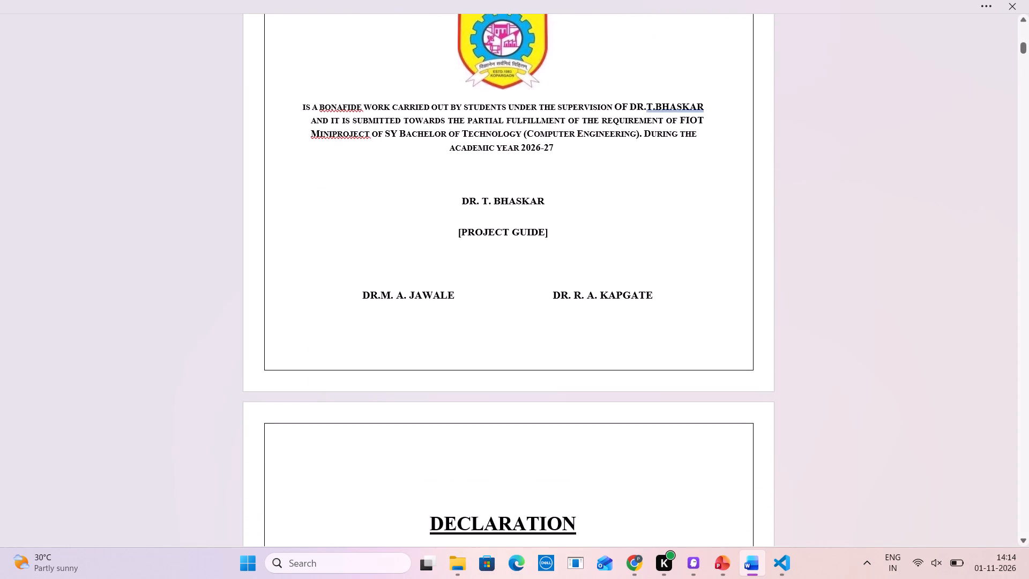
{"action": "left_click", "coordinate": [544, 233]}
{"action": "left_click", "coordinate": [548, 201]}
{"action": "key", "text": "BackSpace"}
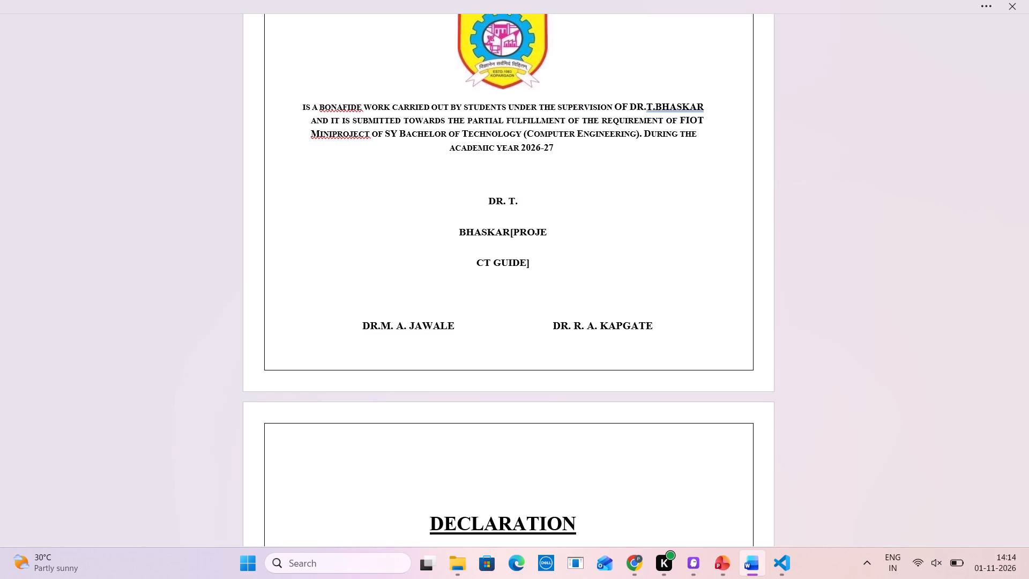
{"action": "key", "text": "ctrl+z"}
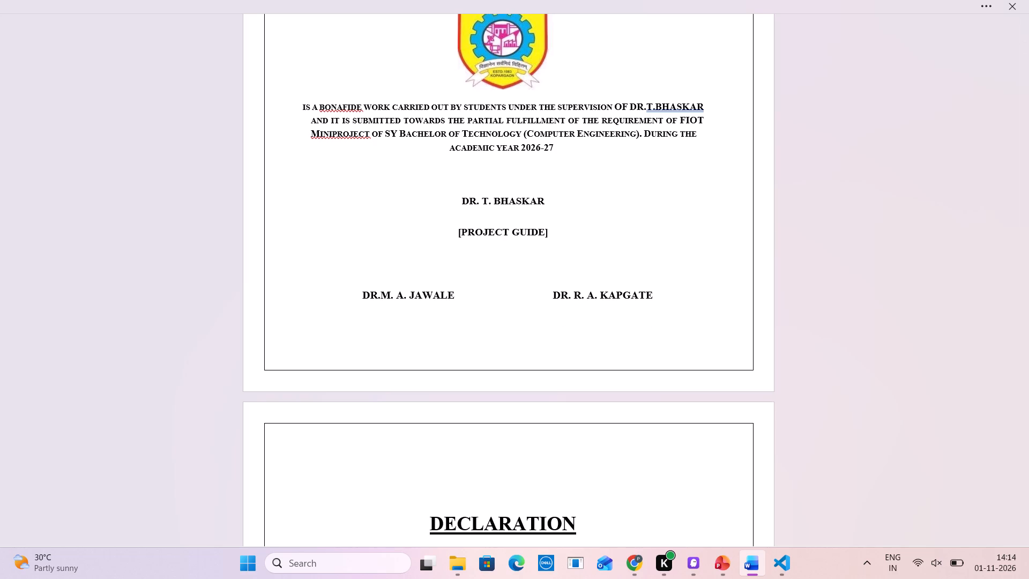
Delete most of the old guide's name above "[PROJECT GUIDE]" on the certificate page, leaving "DRSKAR".
{"action": "left_click", "coordinate": [541, 202]}
{"action": "key", "text": "Left"}
{"action": "key", "text": "Left"}
{"action": "key", "text": "Left"}
{"action": "key", "text": "Left"}
{"action": "key", "text": "BackSpace"}
{"action": "key", "text": "BackSpace"}
{"action": "key", "text": "BackSpace"}
{"action": "key", "text": "BackSpace"}
{"action": "key", "text": "BackSpace"}
{"action": "key", "text": "BackSpace"}
{"action": "key", "text": "BackSpace"}
{"action": "key", "text": "BackSpace"}
{"action": "key", "text": "BackSpace"}
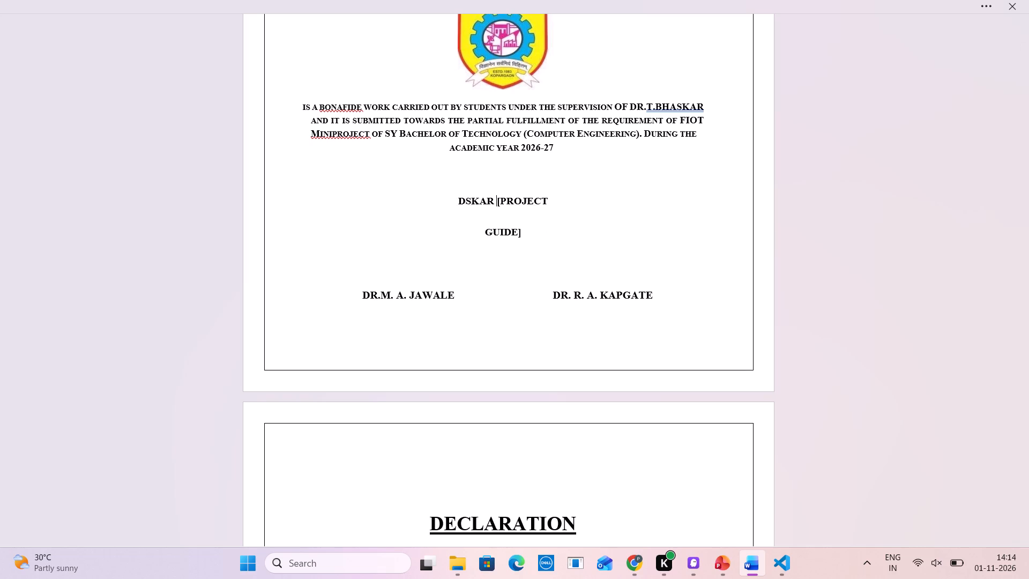
{"action": "key", "text": "BackSpace"}
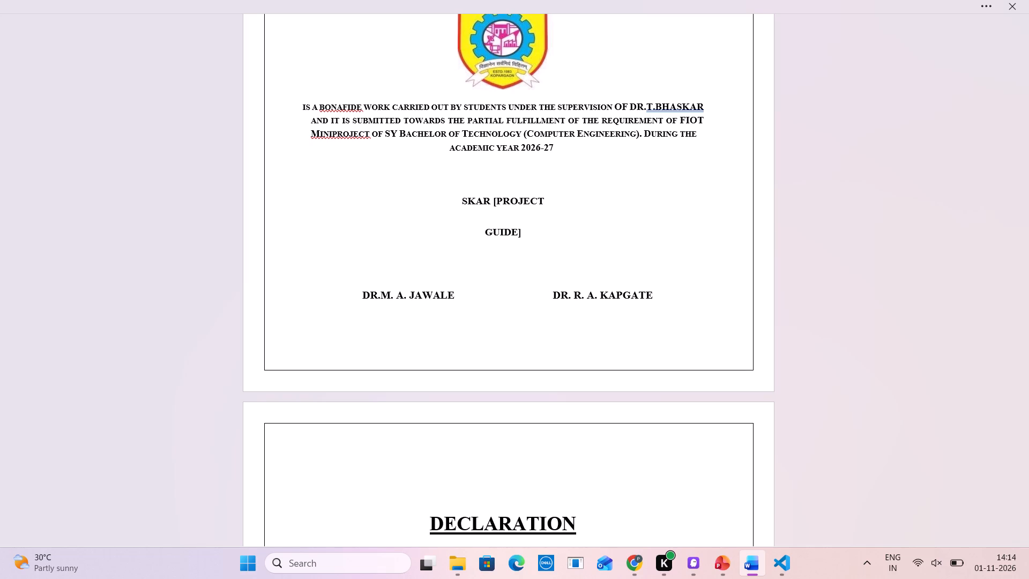
{"action": "key", "text": "ctrl+z"}
{"action": "key", "text": "ctrl+z"}
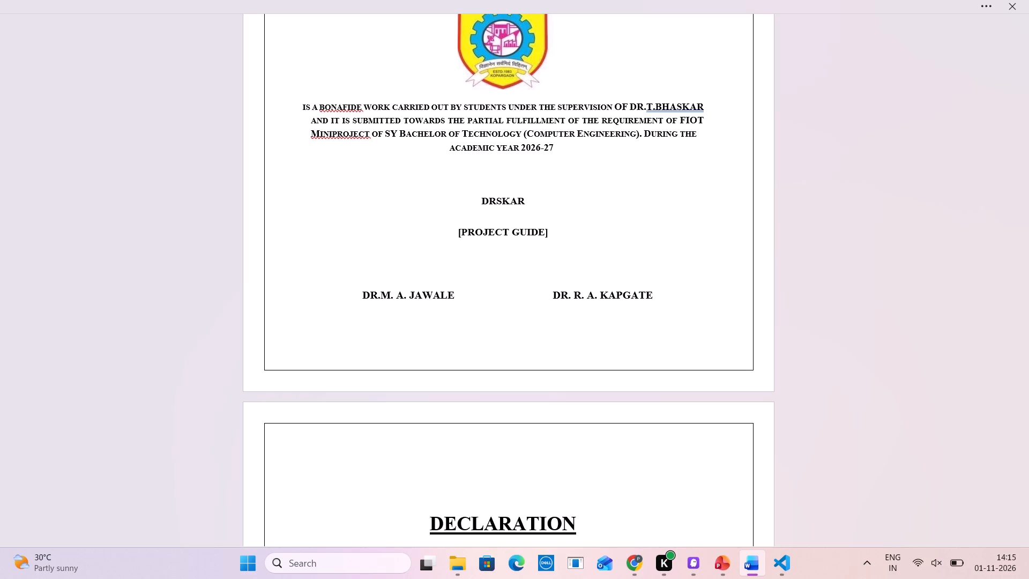
Insert the new guide's name after "DR", with the title "Prof.", two initials and the surname.
{"action": "key", "text": "p"}
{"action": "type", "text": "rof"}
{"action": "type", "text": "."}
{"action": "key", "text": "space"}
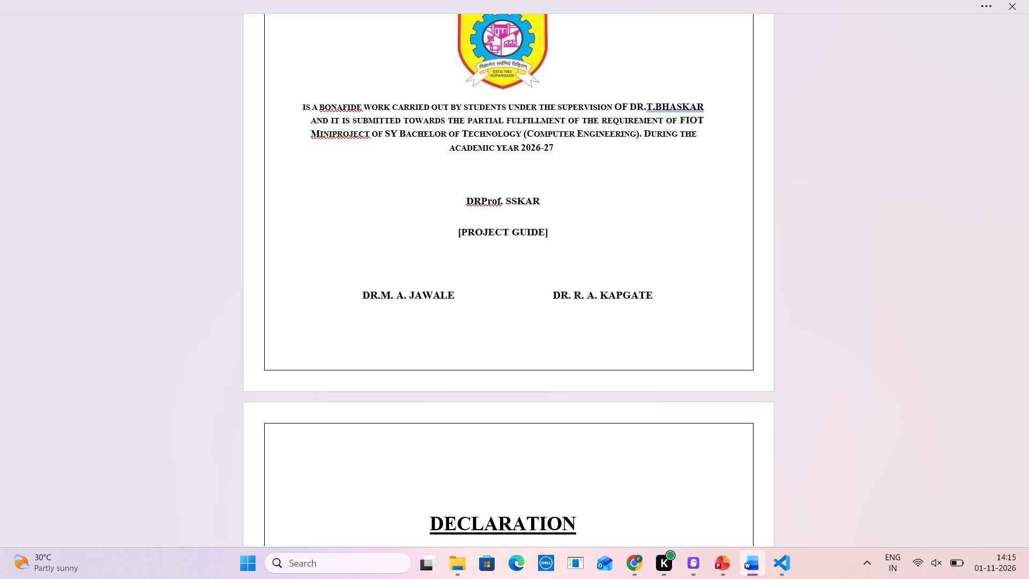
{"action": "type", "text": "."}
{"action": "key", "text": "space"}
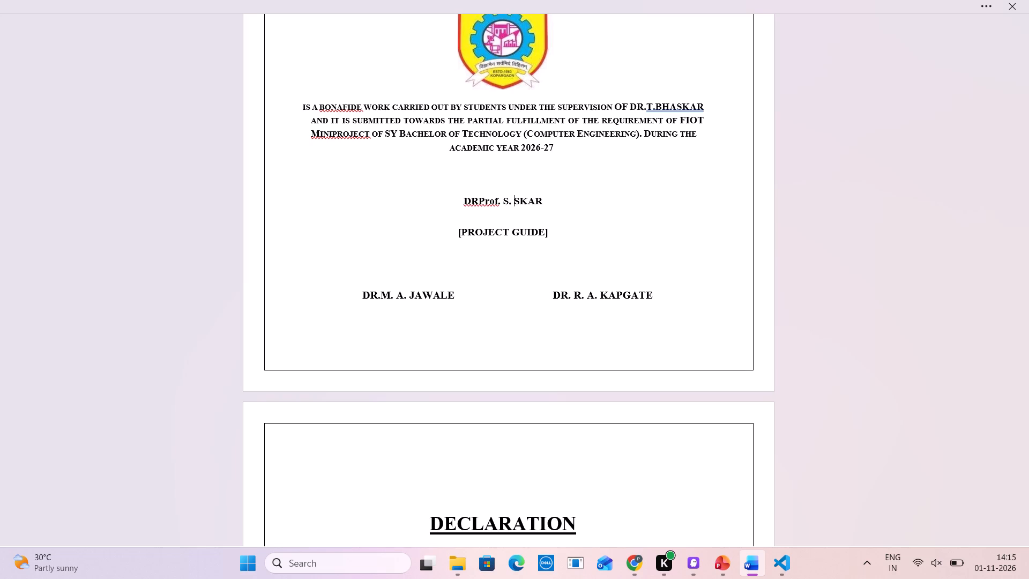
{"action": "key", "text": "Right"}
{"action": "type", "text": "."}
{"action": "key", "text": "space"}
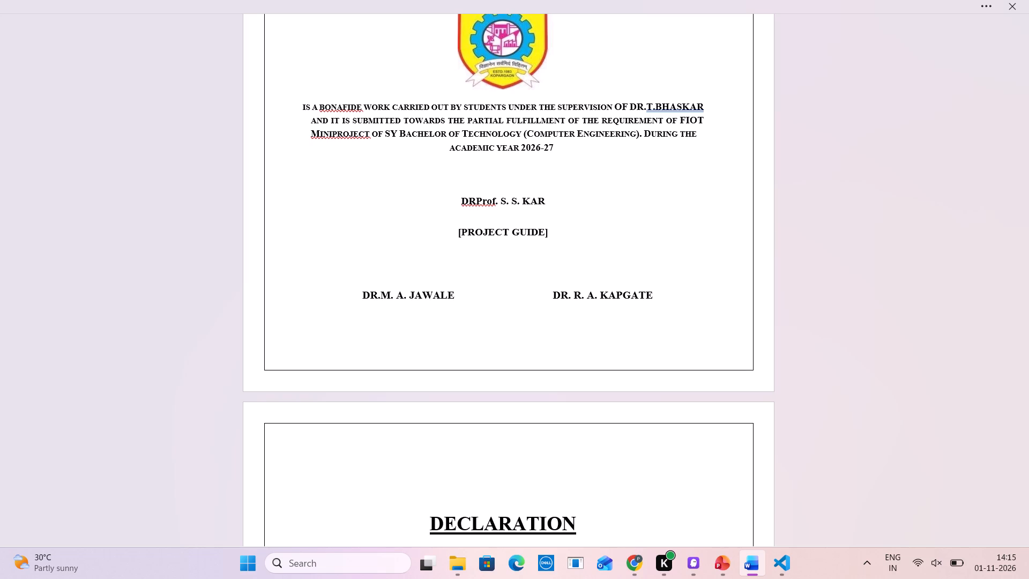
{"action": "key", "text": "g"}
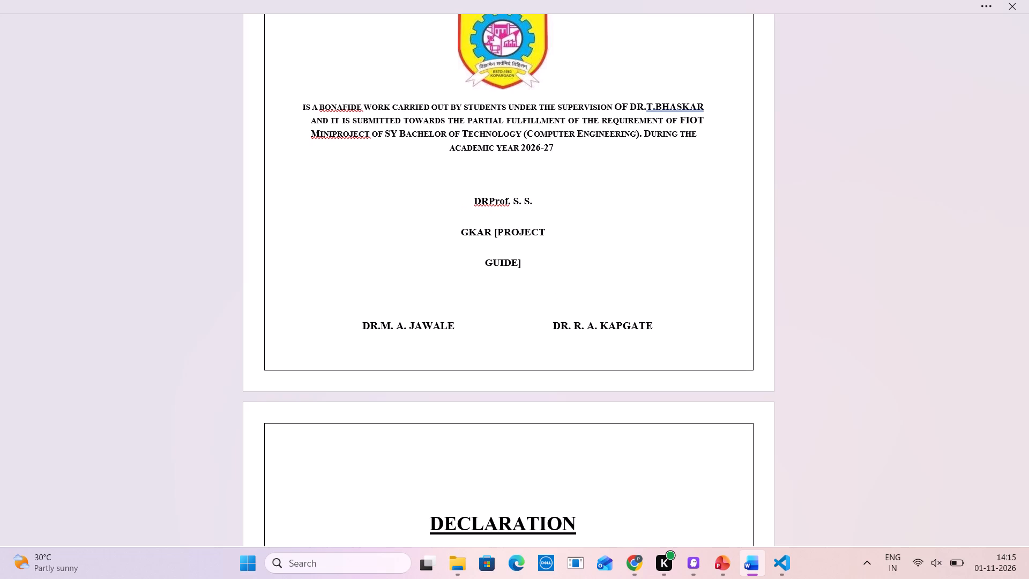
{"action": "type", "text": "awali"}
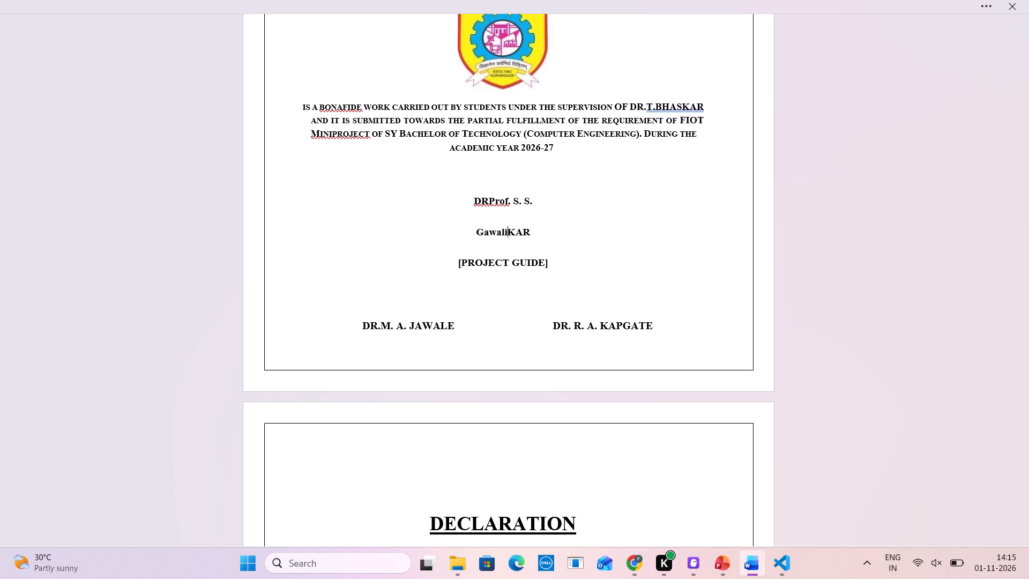
Delete the leftover letters "KAR" after the new guide's surname.
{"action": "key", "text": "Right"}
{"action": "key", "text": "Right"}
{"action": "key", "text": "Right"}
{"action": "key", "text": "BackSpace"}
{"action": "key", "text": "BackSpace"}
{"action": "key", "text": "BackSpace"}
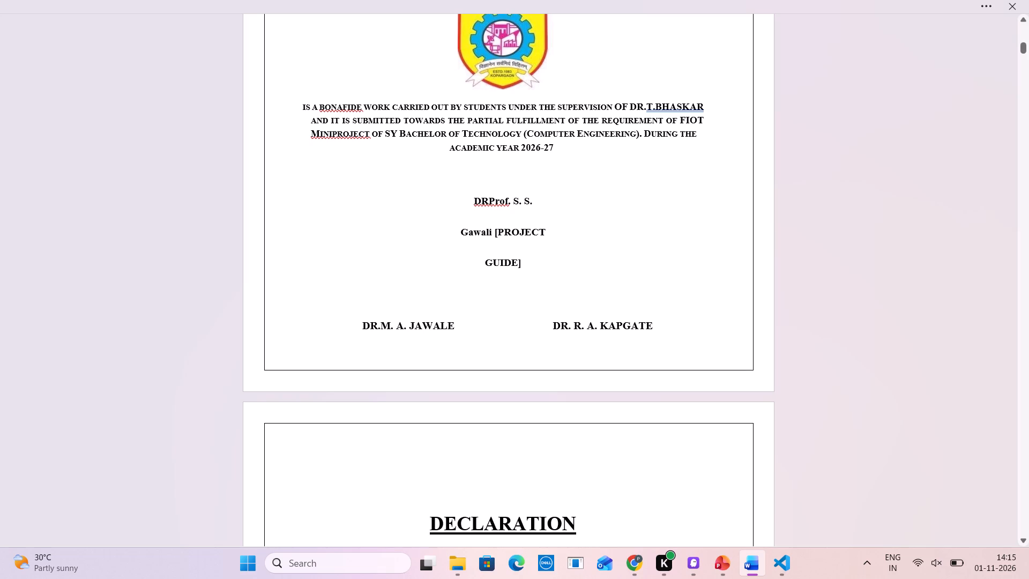
Delete the leftover letters "DR" before "Prof." in the project guide's name on the certificate page.
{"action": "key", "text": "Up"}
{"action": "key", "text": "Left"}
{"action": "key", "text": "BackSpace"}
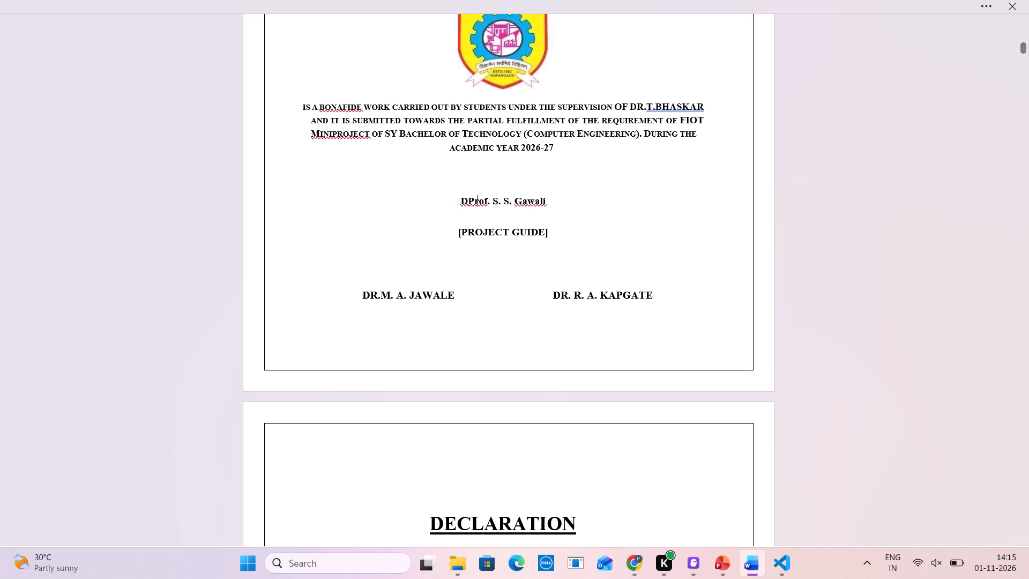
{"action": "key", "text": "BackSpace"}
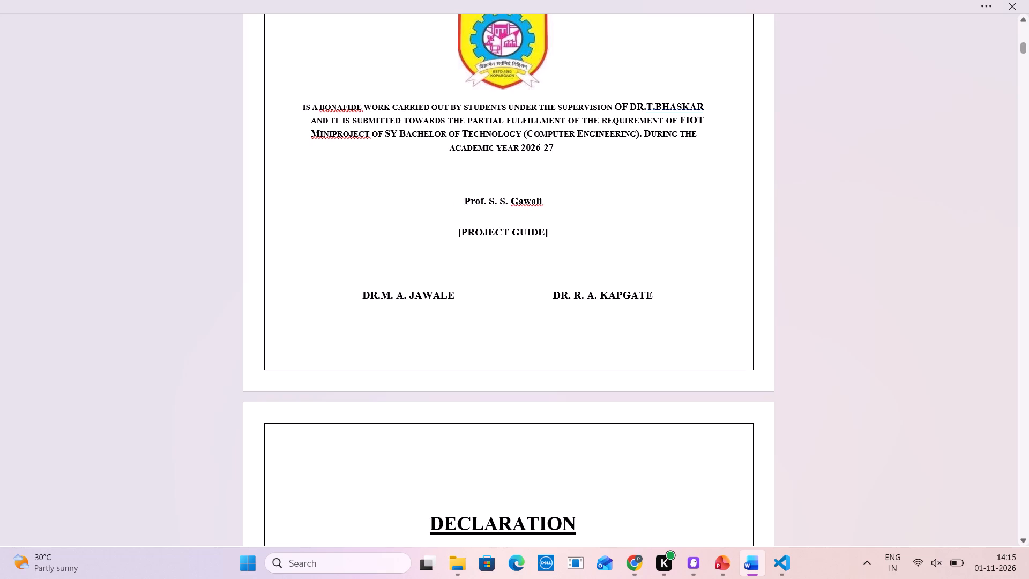
Ignore all spelling flags for the project guide's surname.
{"action": "right_click", "coordinate": [523, 202]}
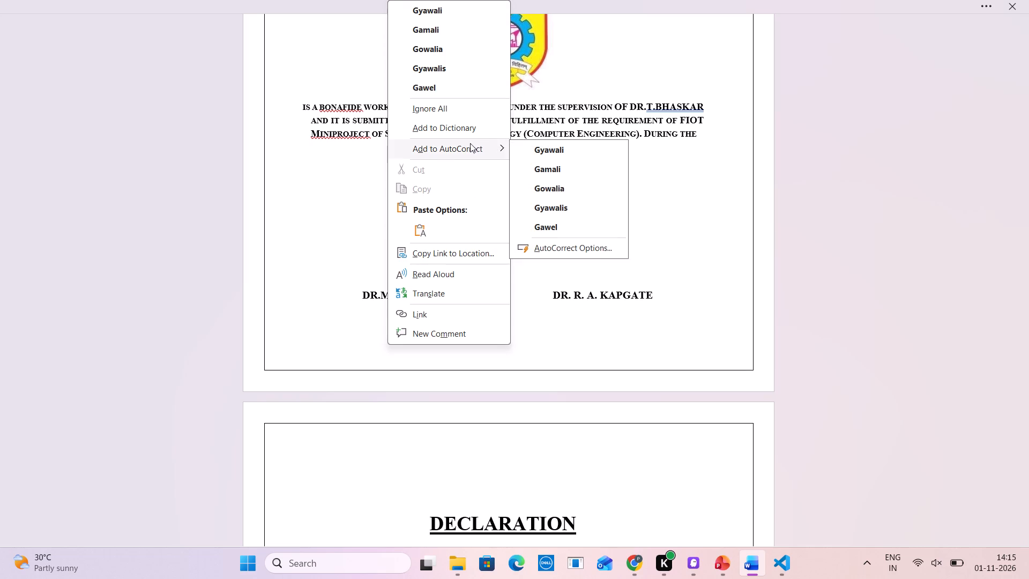
{"action": "left_click", "coordinate": [433, 109]}
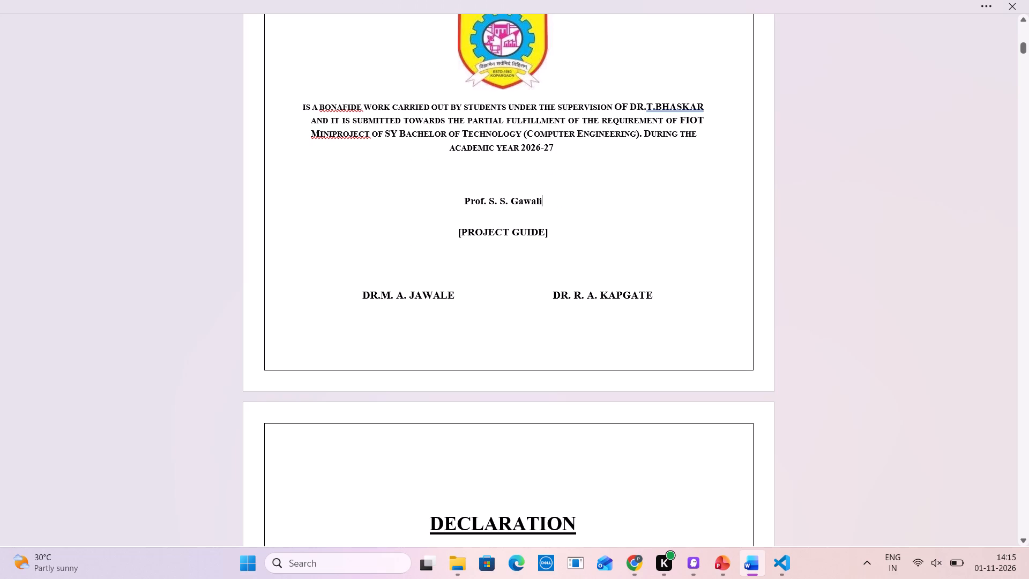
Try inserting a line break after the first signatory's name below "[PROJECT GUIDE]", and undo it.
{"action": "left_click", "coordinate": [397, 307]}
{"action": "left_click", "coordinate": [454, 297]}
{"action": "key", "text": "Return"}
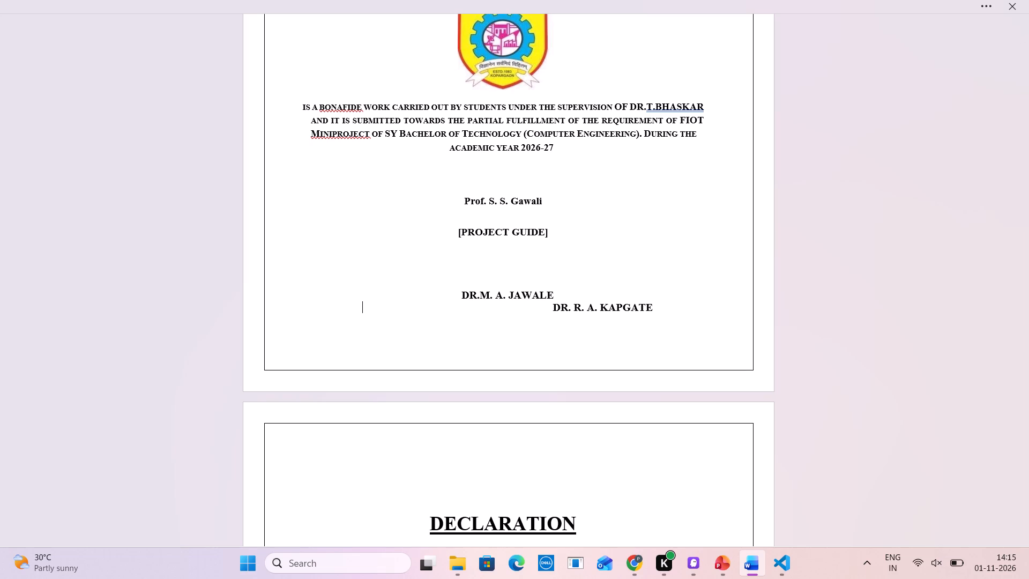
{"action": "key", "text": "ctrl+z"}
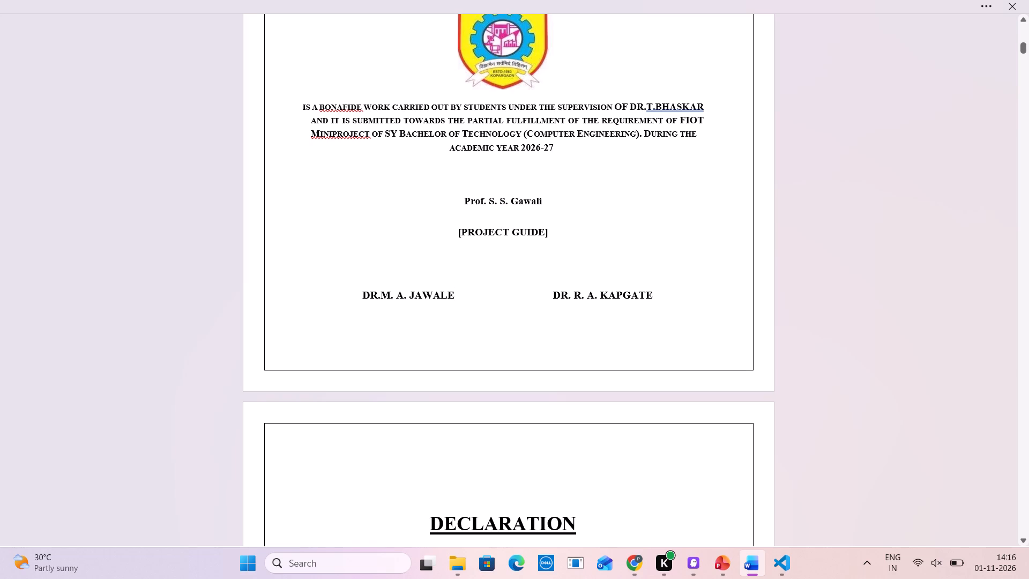
Insert an extra line above the two signatory names at the bottom of the certificate page.
{"action": "left_click", "coordinate": [359, 295]}
{"action": "key", "text": "Return"}
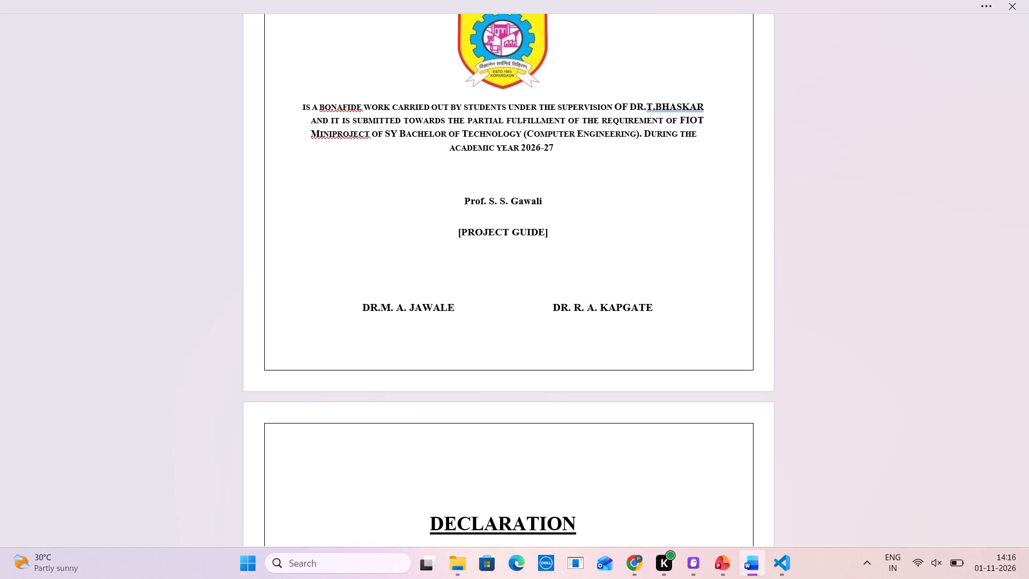
{"action": "key", "text": "Up"}
Remove the square brackets around "PROJECT GUIDE" beneath the guide's name.
{"action": "left_click", "coordinate": [460, 219]}
{"action": "left_click_drag", "start_coordinate": [460, 219], "coordinate": [484, 218]}
{"action": "left_click", "coordinate": [551, 231]}
{"action": "key", "text": "BackSpace"}
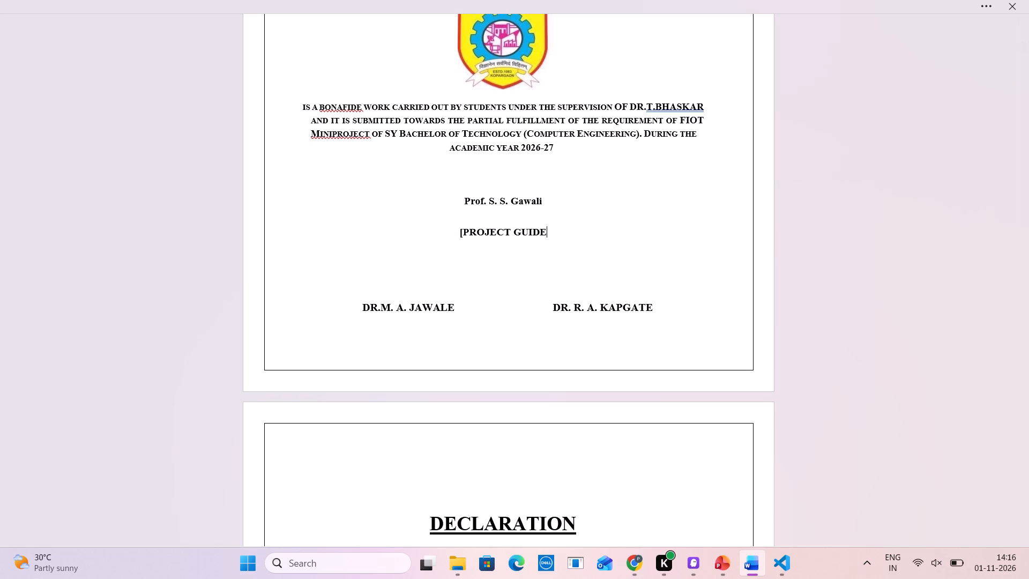
{"action": "key", "text": "Left"}
{"action": "key", "text": "Left"}
{"action": "key", "text": "Left"}
{"action": "key", "text": "Left"}
{"action": "key", "text": "Left"}
{"action": "key", "text": "Left"}
{"action": "key", "text": "Left"}
{"action": "key", "text": "Left"}
{"action": "key", "text": "Left"}
{"action": "key", "text": "Left"}
{"action": "key", "text": "Left"}
{"action": "key", "text": "Left"}
{"action": "key", "text": "Left"}
{"action": "key", "text": "Left"}
{"action": "key", "text": "Left"}
{"action": "key", "text": "Left"}
{"action": "key", "text": "Down"}
{"action": "key", "text": "Left"}
{"action": "key", "text": "Left"}
{"action": "key", "text": "Left"}
{"action": "key", "text": "Left"}
{"action": "key", "text": "Left"}
{"action": "key", "text": "Left"}
{"action": "key", "text": "Left"}
{"action": "key", "text": "Left"}
{"action": "key", "text": "Left"}
{"action": "key", "text": "Left"}
{"action": "key", "text": "Left"}
{"action": "key", "text": "Left"}
{"action": "key", "text": "BackSpace"}
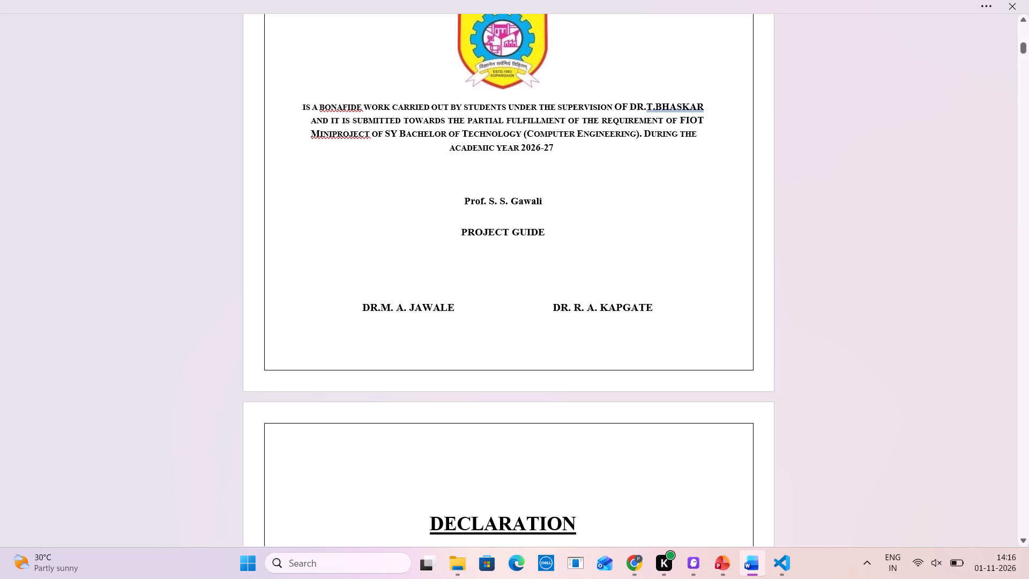
Add the designation "HOD, Computer" on a new line after the first signatory's name.
{"action": "left_click", "coordinate": [456, 307]}
{"action": "key", "text": "Return"}
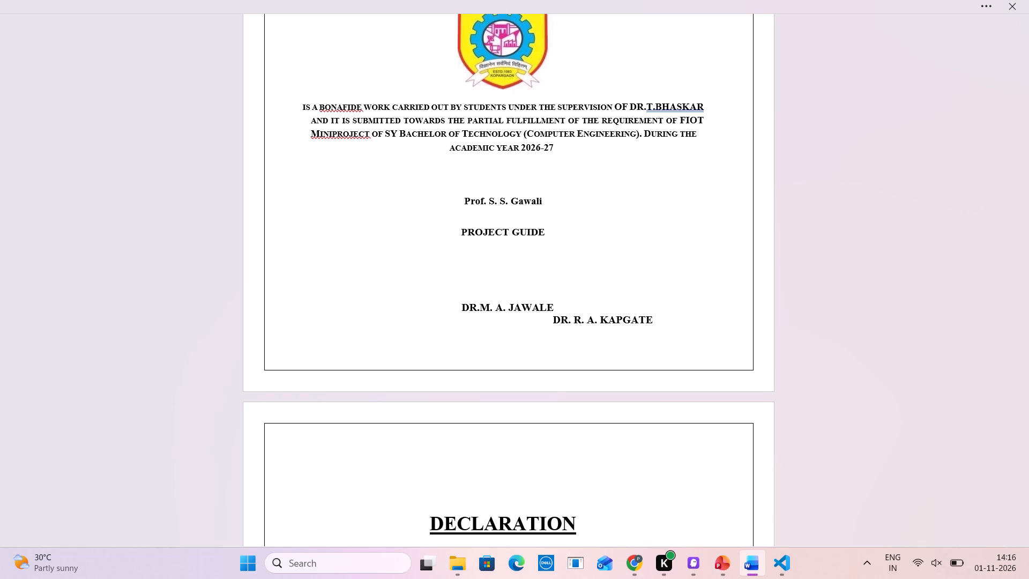
{"action": "key", "text": "h"}
{"action": "type", "text": "OD"}
{"action": "type", "text": ","}
{"action": "key", "text": "space"}
{"action": "key", "text": "c"}
{"action": "type", "text": "omp"}
{"action": "type", "text": "ute"}
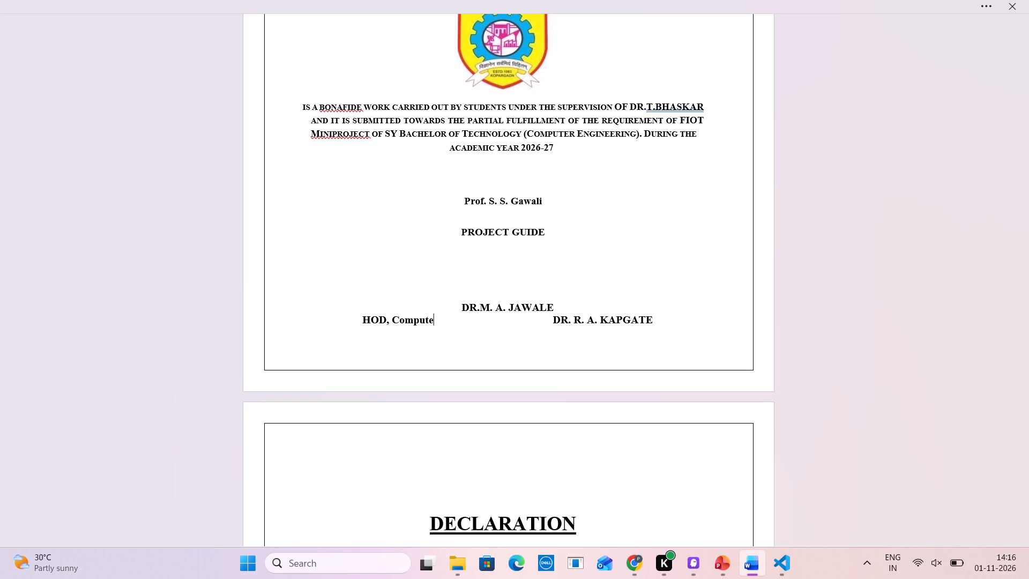
{"action": "key", "text": "r"}
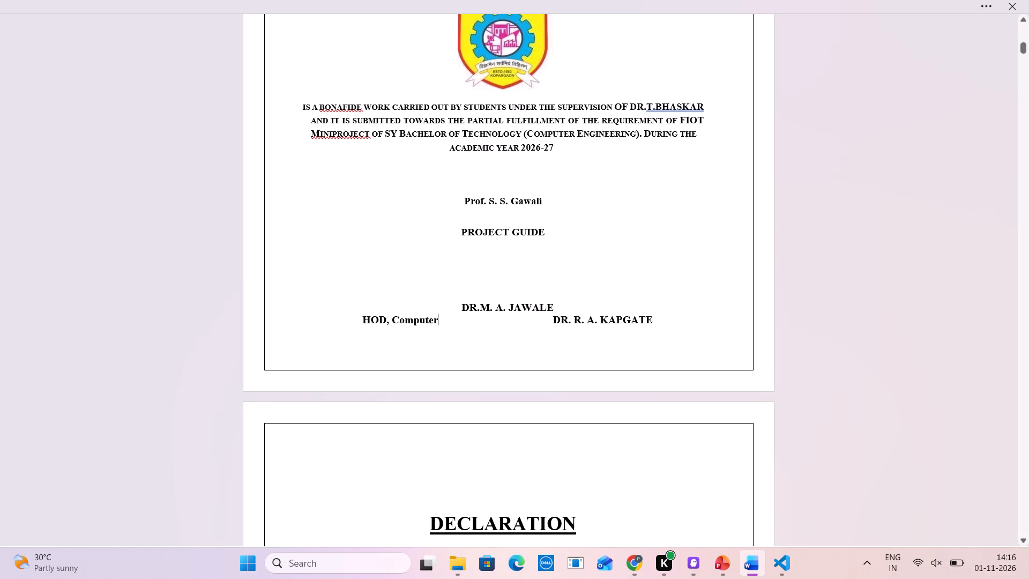
Add the designation "Director SCOE" on a new line below the second signatory's name.
{"action": "left_click", "coordinate": [665, 320]}
{"action": "key", "text": "Return"}
{"action": "key", "text": "d"}
{"action": "type", "text": "irect"}
{"action": "type", "text": "or"}
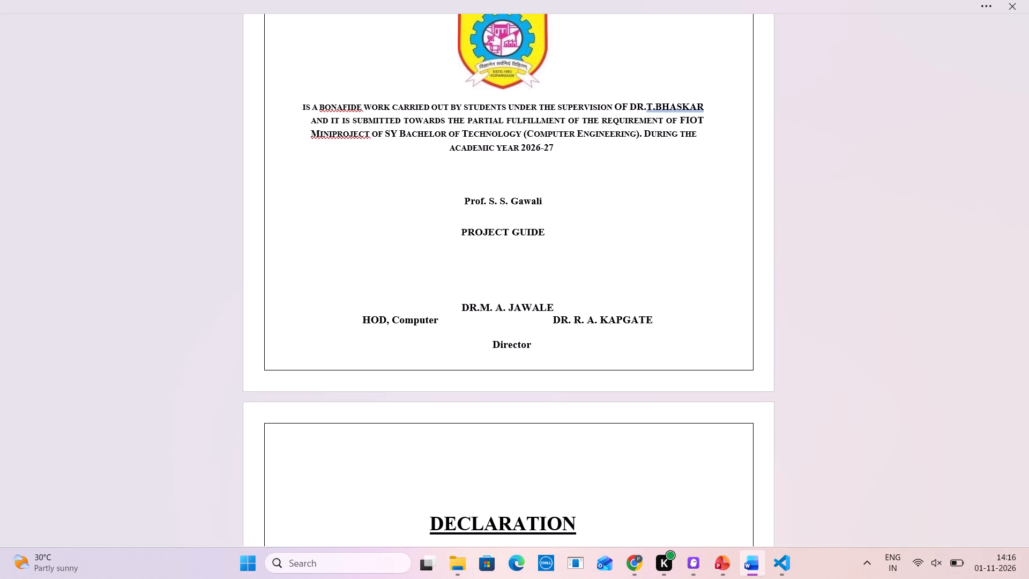
{"action": "key", "text": "space"}
{"action": "type", "text": "SCOE"}
Reposition the first signatory's name with spaces so it sits directly above "HOD, Computer".
{"action": "left_click", "coordinate": [459, 305]}
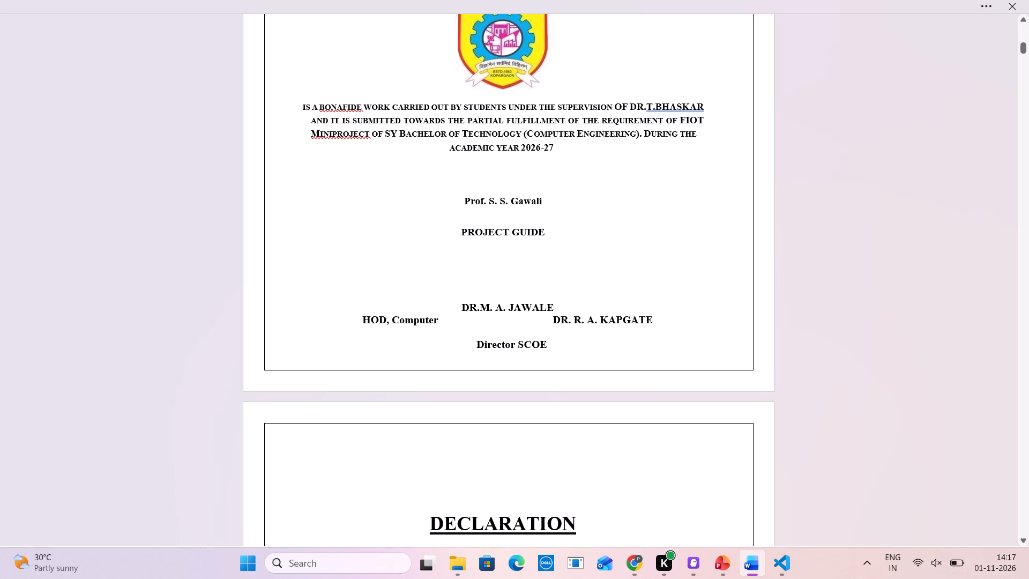
{"action": "key", "text": "BackSpace"}
{"action": "key", "text": "space"}
{"action": "key", "text": "space"}
{"action": "key", "text": "space"}
{"action": "key", "text": "space"}
{"action": "key", "text": "space"}
{"action": "key", "text": "space"}
{"action": "key", "text": "space"}
{"action": "key", "text": "space"}
{"action": "key", "text": "space"}
{"action": "key", "text": "space"}
{"action": "key", "text": "space"}
{"action": "key", "text": "space"}
{"action": "key", "text": "space"}
{"action": "key", "text": "space"}
{"action": "key", "text": "space"}
{"action": "key", "text": "space"}
{"action": "key", "text": "space"}
{"action": "key", "text": "space"}
{"action": "key", "text": "space"}
{"action": "key", "text": "space"}
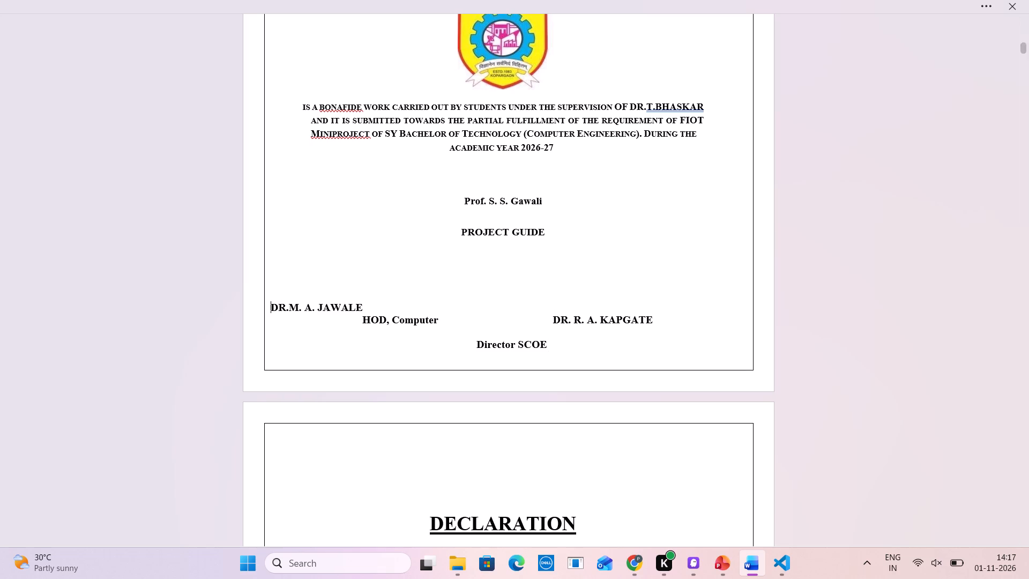
{"action": "key", "text": "space"}
{"action": "key", "text": "space"}
{"action": "key", "text": "space"}
{"action": "key", "text": "space"}
{"action": "key", "text": "space"}
{"action": "key", "text": "space"}
{"action": "key", "text": "space"}
{"action": "key", "text": "space"}
{"action": "key", "text": "space"}
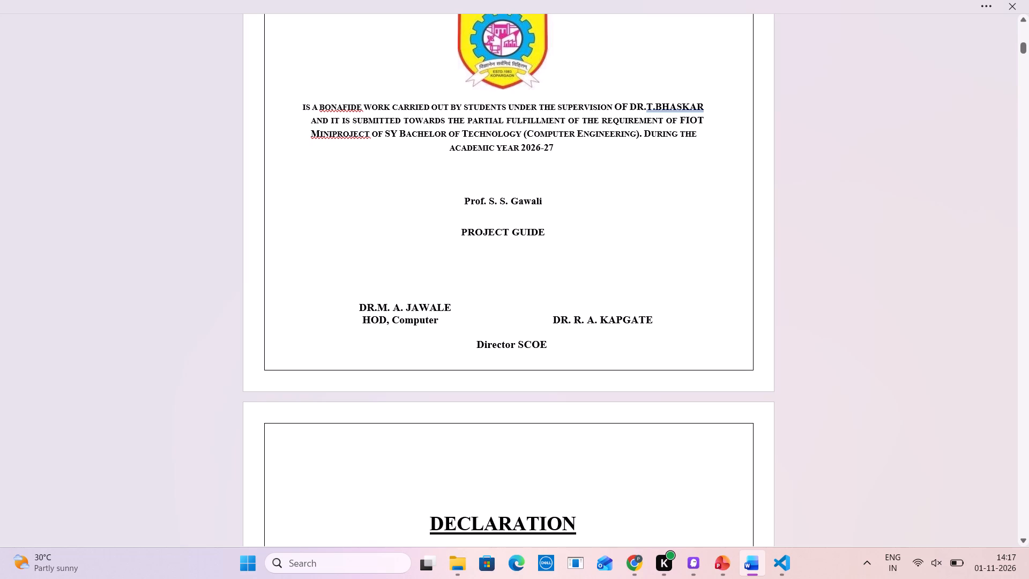
Delete the blank line between the second signatory's name and "Director SCOE", retyping the name's last letters "TE".
{"action": "left_click", "coordinate": [481, 337]}
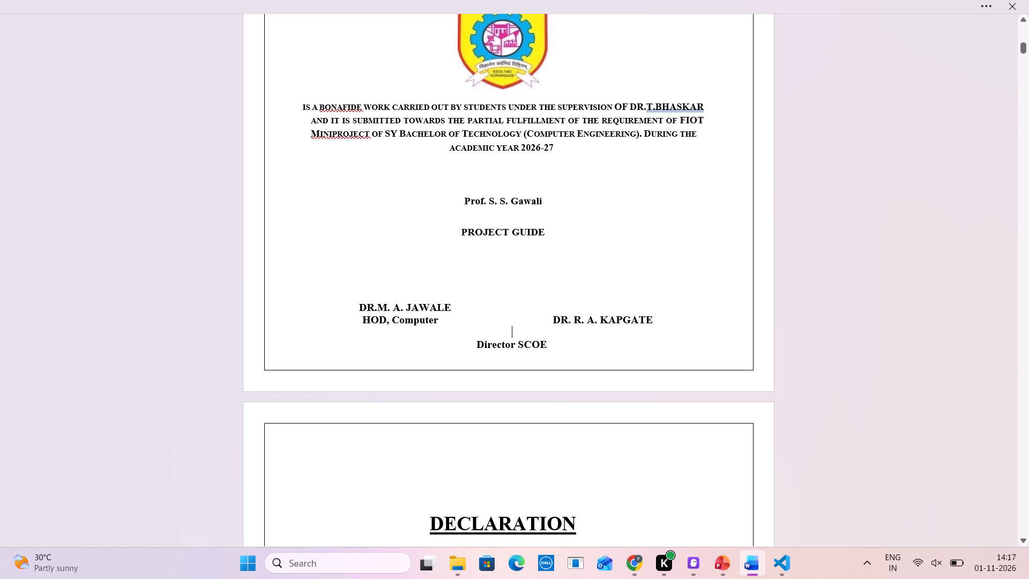
{"action": "left_click", "coordinate": [475, 340]}
{"action": "key", "text": "BackSpace"}
{"action": "key", "text": "BackSpace"}
{"action": "key", "text": "BackSpace"}
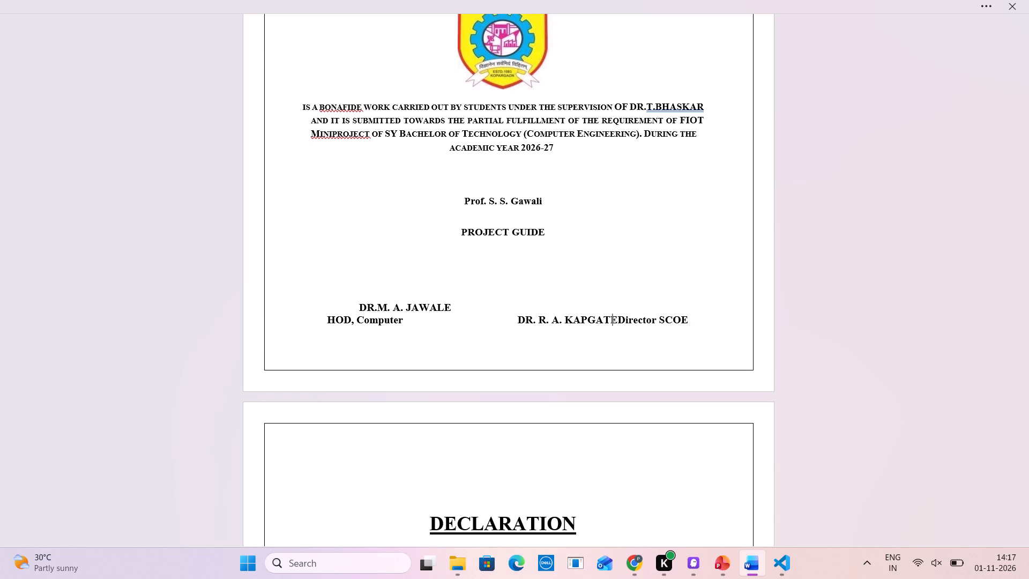
{"action": "key", "text": "BackSpace"}
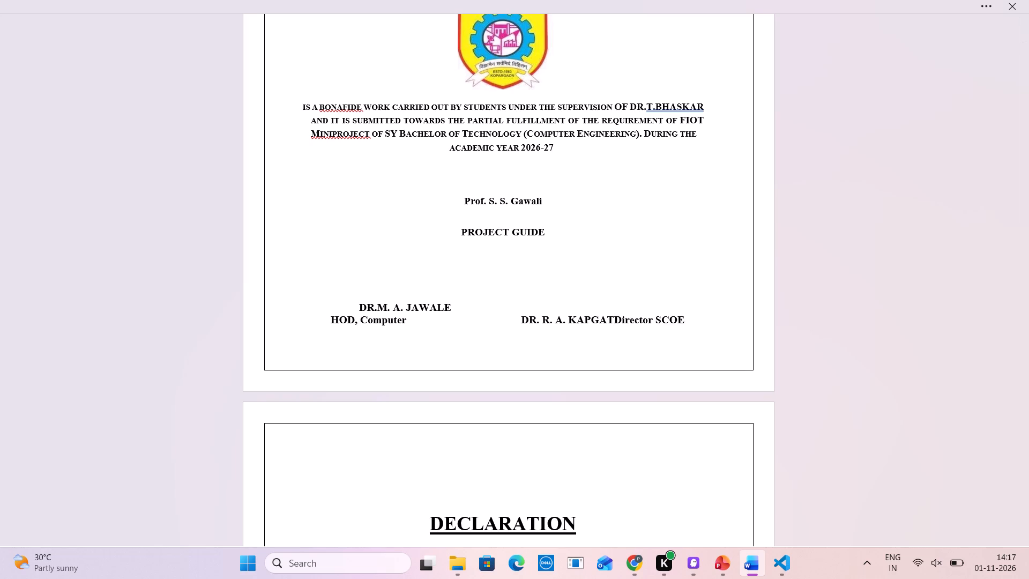
{"action": "key", "text": "BackSpace"}
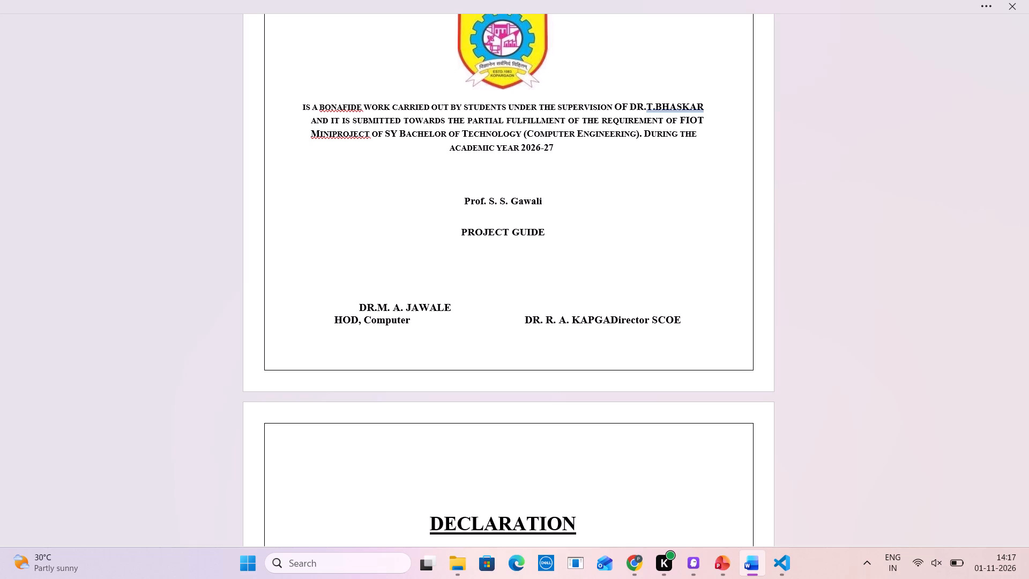
{"action": "type", "text": "TE"}
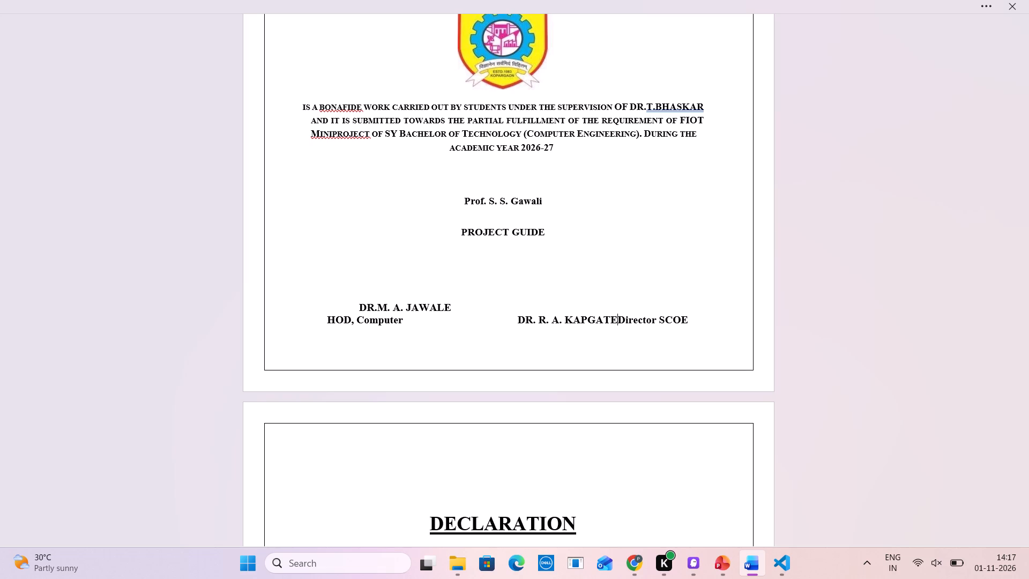
Place "Director SCOE" on its own line directly below the second signatory's name, indented with spaces to sit under it.
{"action": "key", "text": "Left"}
{"action": "key", "text": "Left"}
{"action": "key", "text": "Left"}
{"action": "key", "text": "Left"}
{"action": "left_click", "coordinate": [620, 322]}
{"action": "left_click_drag", "start_coordinate": [620, 322], "coordinate": [689, 320]}
{"action": "left_click", "coordinate": [689, 320]}
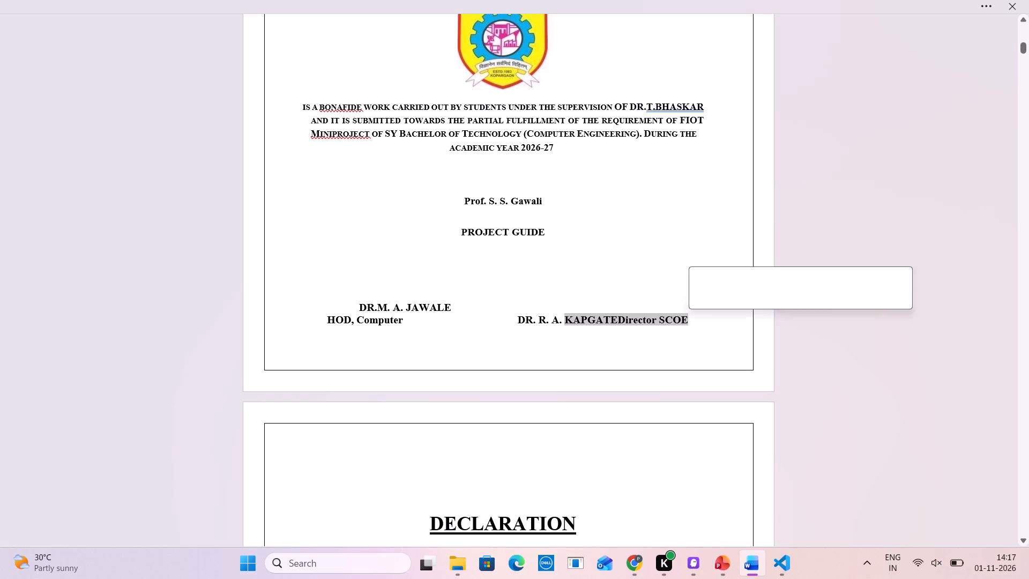
{"action": "left_click", "coordinate": [689, 319]}
{"action": "left_click_drag", "start_coordinate": [689, 319], "coordinate": [627, 314]}
{"action": "left_click", "coordinate": [627, 314]}
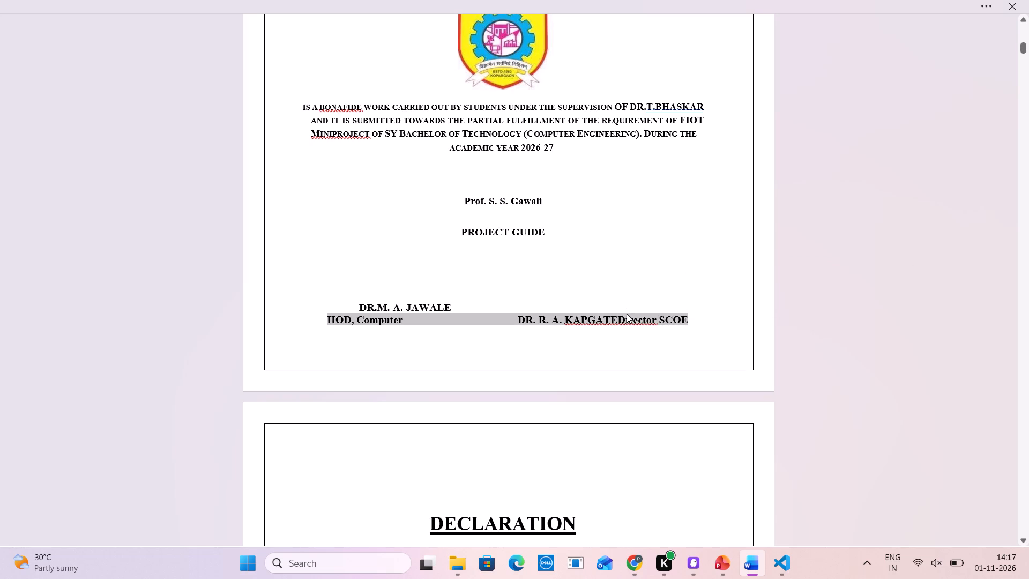
{"action": "left_click_drag", "start_coordinate": [692, 318], "coordinate": [628, 322]}
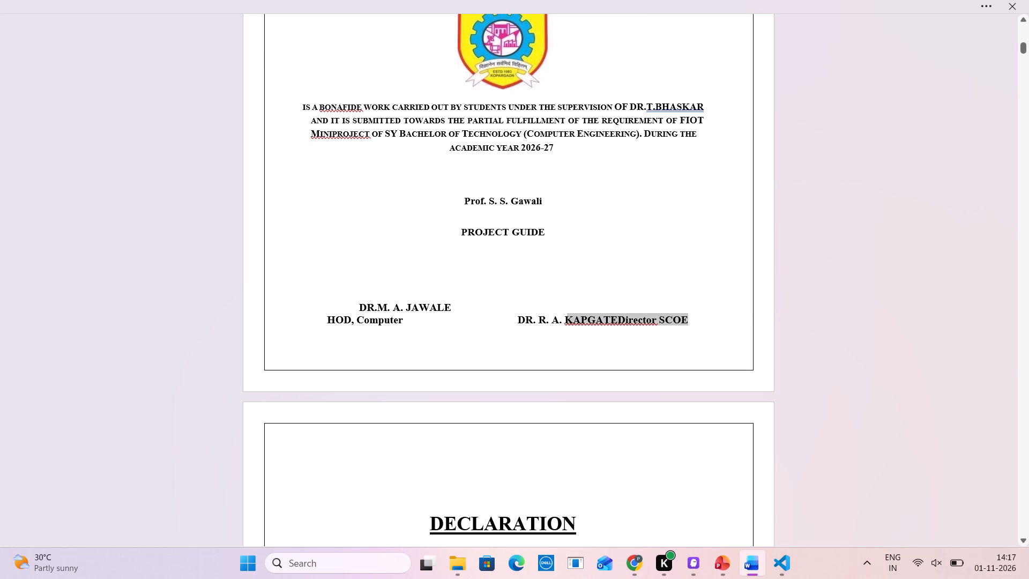
{"action": "left_click_drag", "start_coordinate": [628, 322], "coordinate": [682, 324]}
{"action": "left_click_drag", "start_coordinate": [623, 318], "coordinate": [687, 324]}
{"action": "left_click", "coordinate": [542, 314]}
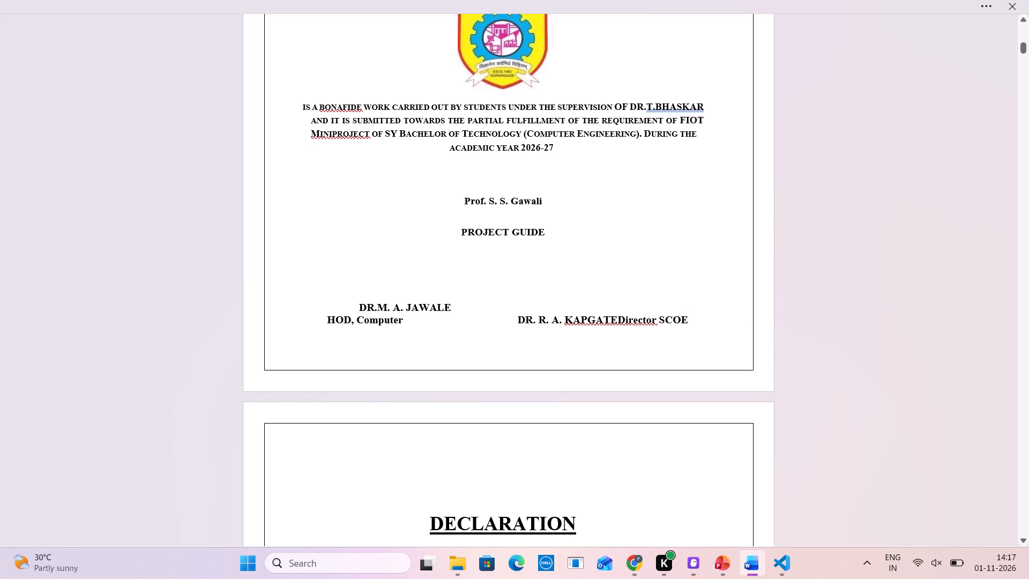
{"action": "left_click", "coordinate": [616, 320]}
{"action": "key", "text": "Return"}
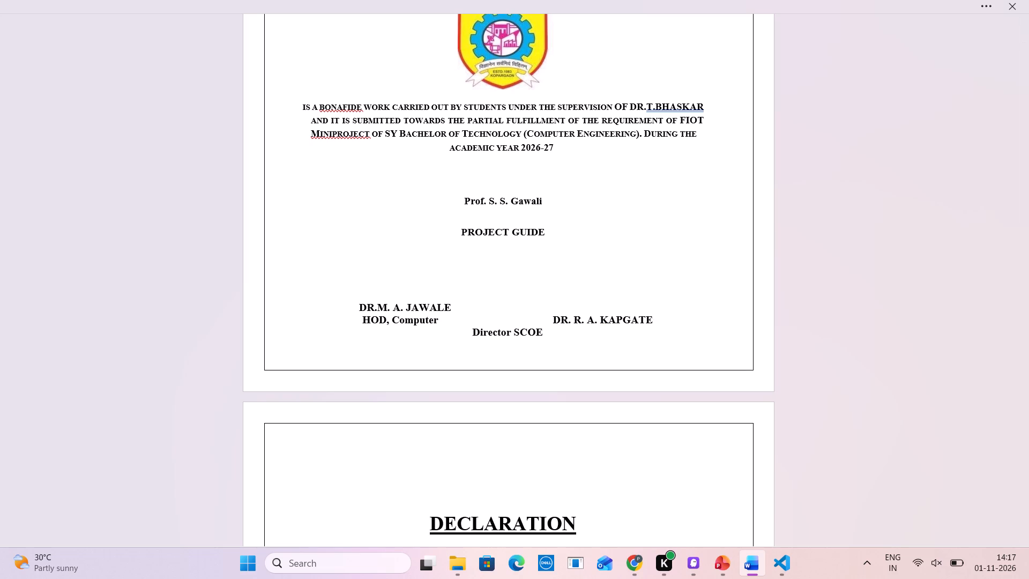
{"action": "key", "text": "space"}
{"action": "key", "text": "space"}
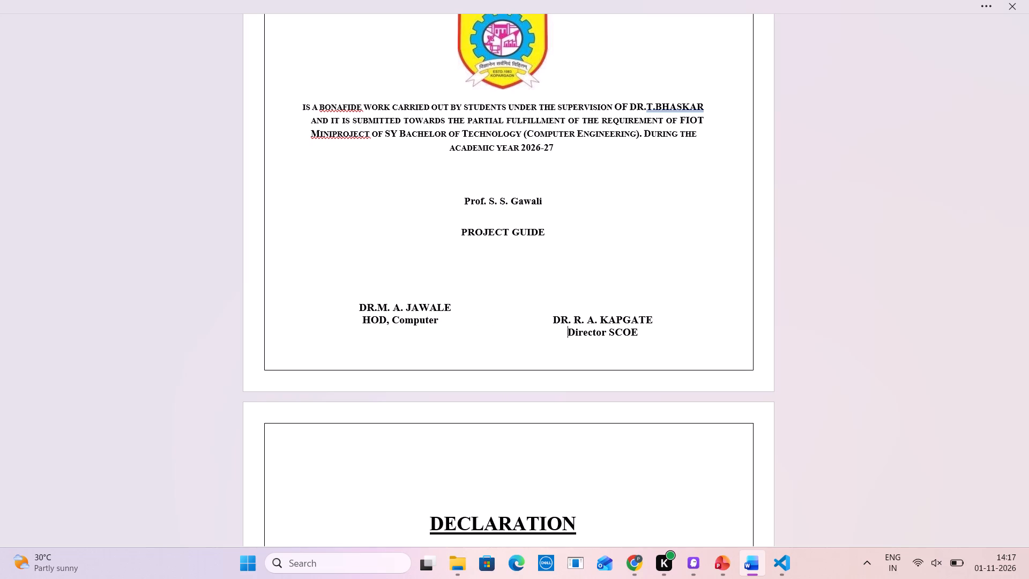
Replace the gap between "HOD, Computer" and the second signatory's name with spaces so the name sits above "Director SCOE".
{"action": "left_click", "coordinate": [550, 307]}
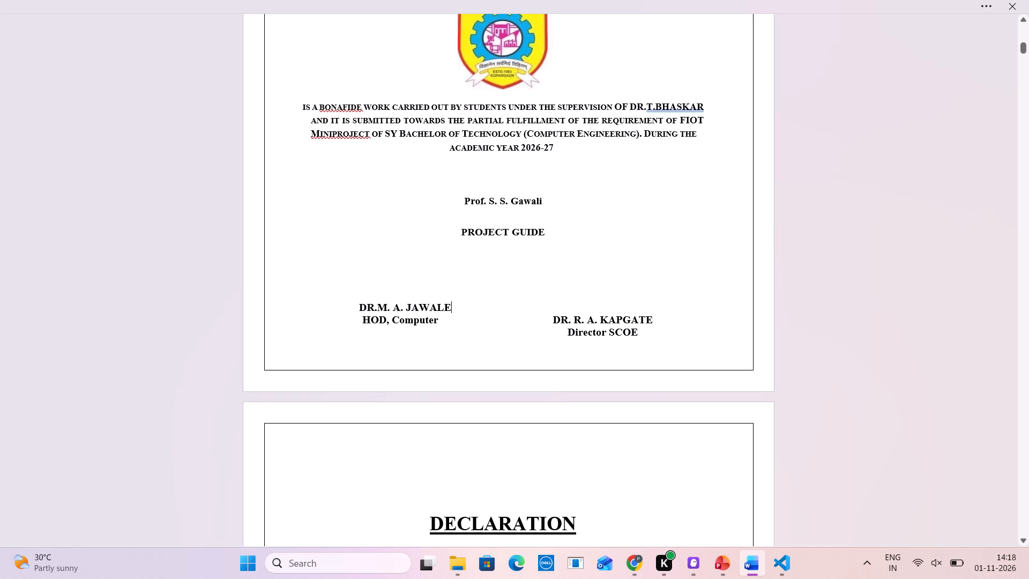
{"action": "left_click", "coordinate": [563, 310]}
{"action": "left_click", "coordinate": [557, 317]}
{"action": "key", "text": "Left"}
{"action": "key", "text": "BackSpace"}
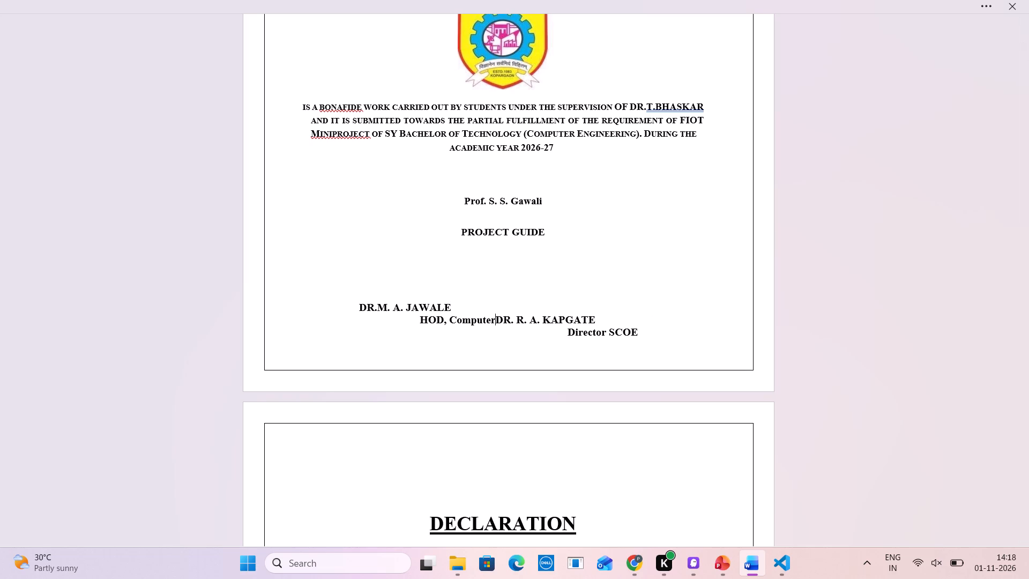
{"action": "key", "text": "BackSpace"}
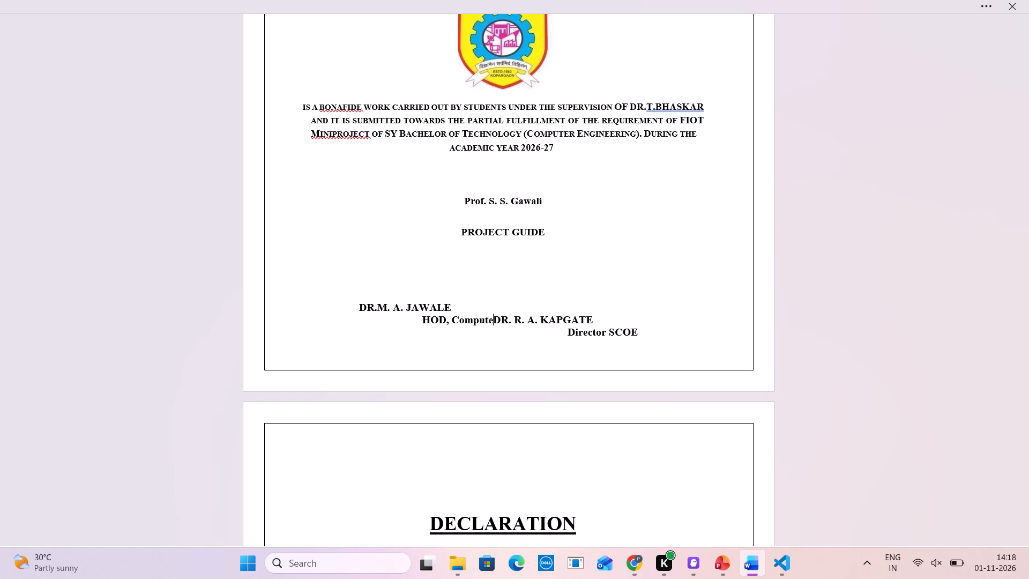
{"action": "key", "text": "r"}
{"action": "key", "text": "space"}
{"action": "key", "text": "space"}
{"action": "key", "text": "space"}
{"action": "key", "text": "space"}
{"action": "key", "text": "space"}
{"action": "key", "text": "space"}
{"action": "key", "text": "space"}
{"action": "key", "text": "space"}
{"action": "key", "text": "space"}
{"action": "key", "text": "space"}
{"action": "key", "text": "space"}
{"action": "key", "text": "space"}
{"action": "key", "text": "space"}
{"action": "key", "text": "space"}
{"action": "key", "text": "space"}
{"action": "key", "text": "space"}
{"action": "key", "text": "space"}
{"action": "key", "text": "space"}
{"action": "key", "text": "space"}
{"action": "key", "text": "space"}
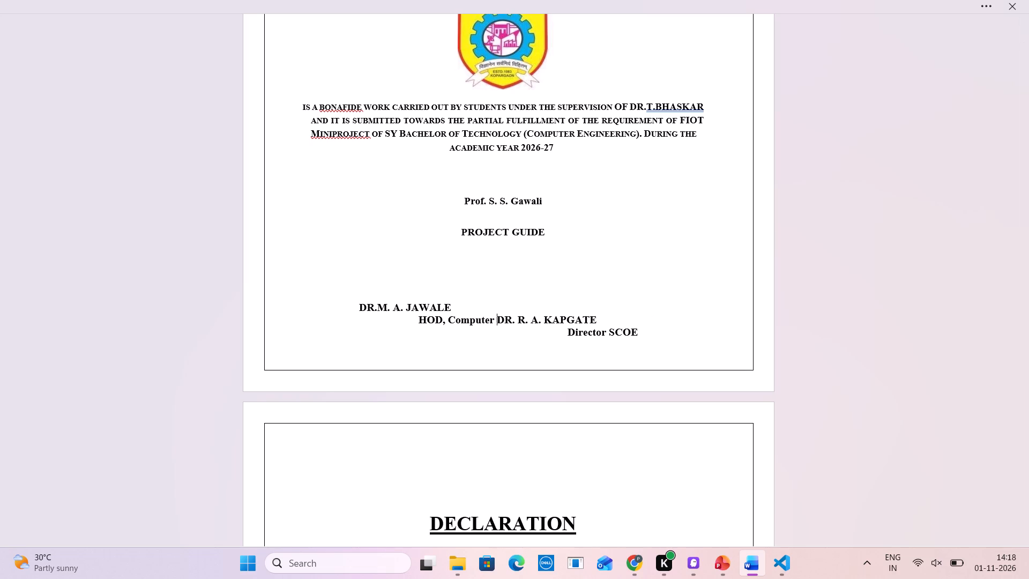
{"action": "key", "text": "space"}
{"action": "key", "text": "space"}
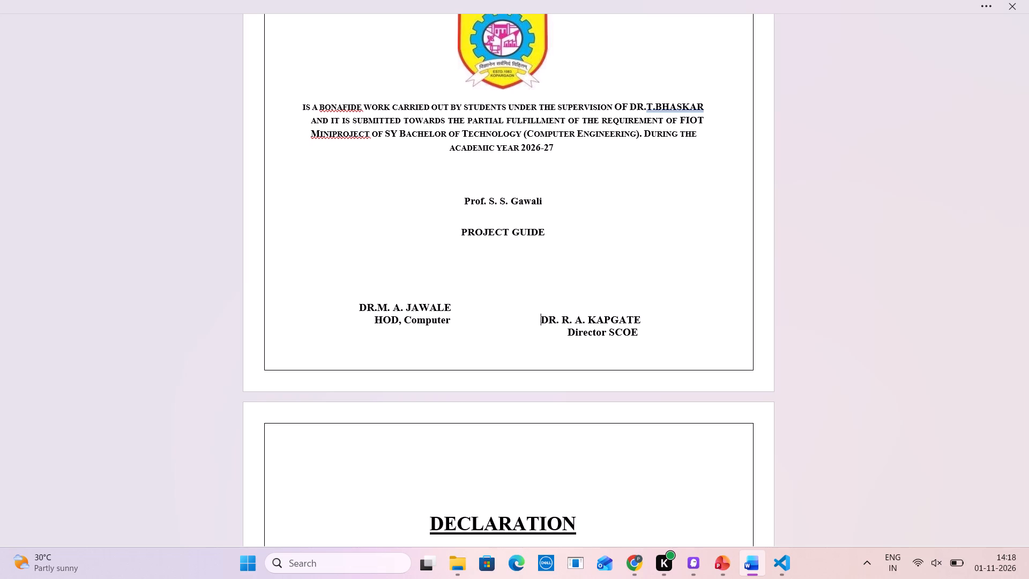
{"action": "key", "text": "space"}
{"action": "key", "text": "space"}
{"action": "key", "text": "space"}
{"action": "key", "text": "space"}
{"action": "key", "text": "space"}
{"action": "key", "text": "space"}
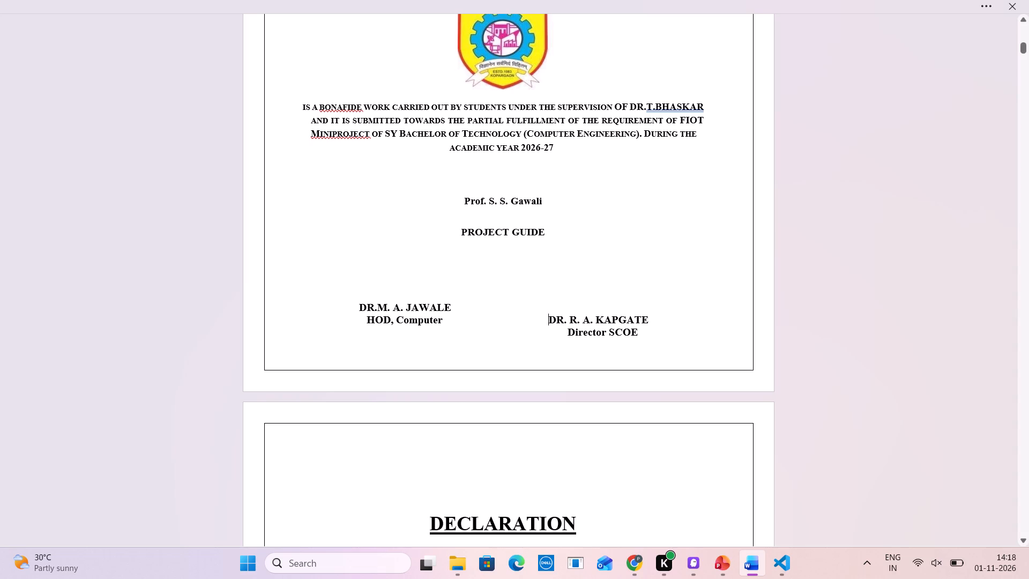
Move the first signatory's name down one line and indent it with spaces so it sits above "HOD, Computer".
{"action": "left_click_drag", "start_coordinate": [349, 308], "coordinate": [350, 308]}
{"action": "left_click_drag", "start_coordinate": [350, 308], "coordinate": [469, 340]}
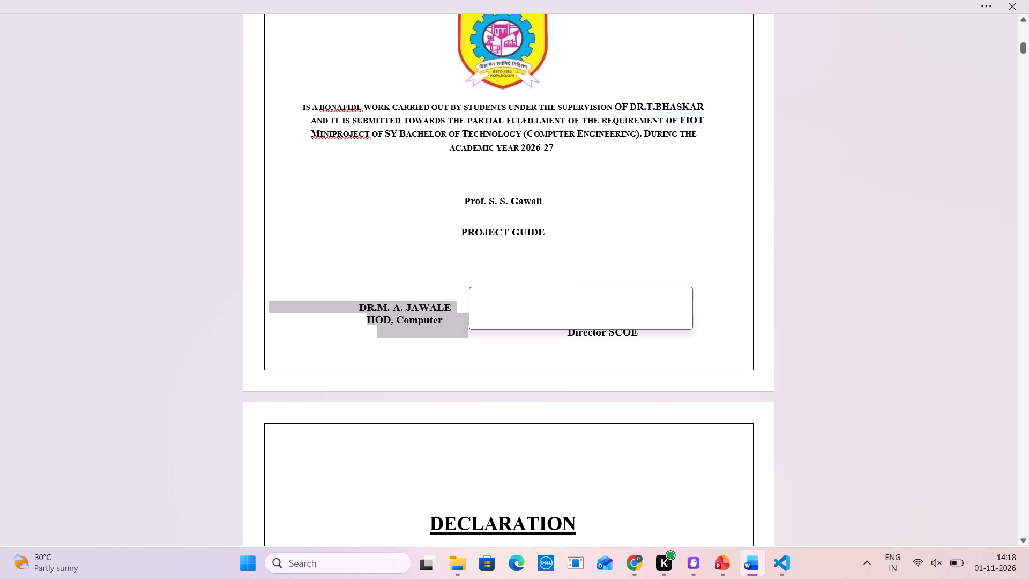
{"action": "left_click", "coordinate": [543, 377]}
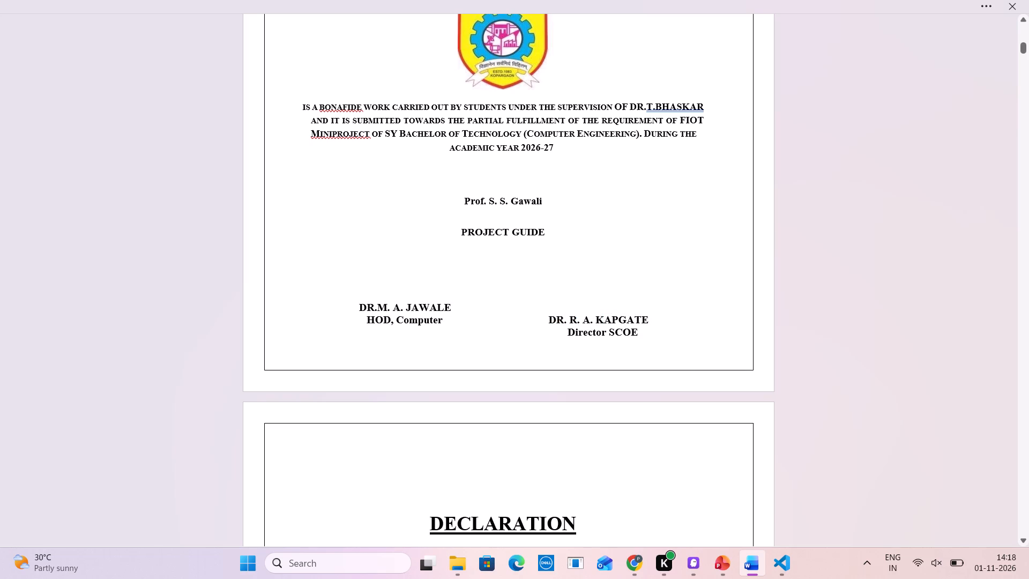
{"action": "left_click", "coordinate": [356, 303]}
{"action": "key", "text": "Return"}
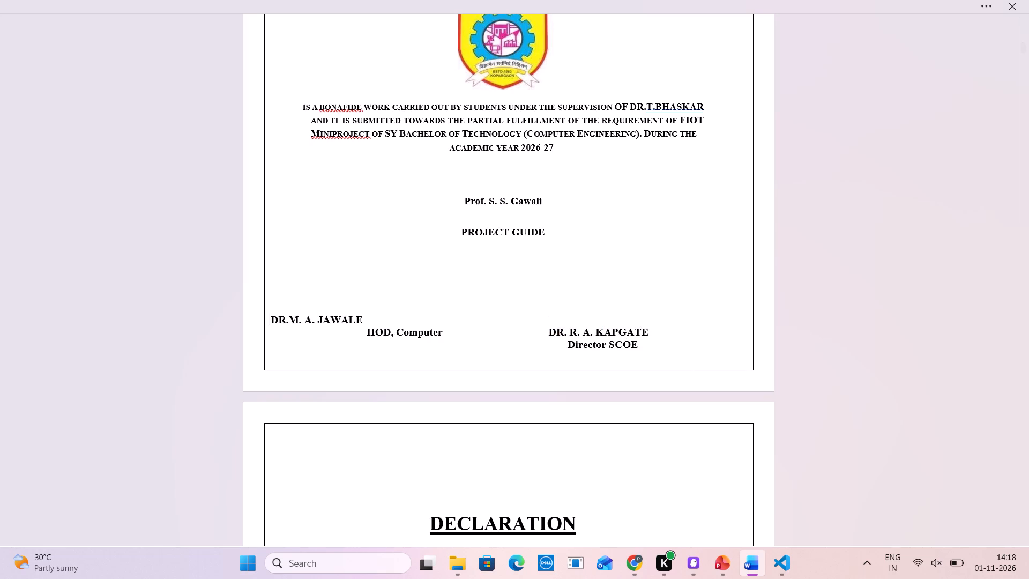
{"action": "key", "text": "space"}
{"action": "key", "text": "space"}
{"action": "key", "text": "space"}
{"action": "key", "text": "space"}
{"action": "key", "text": "space"}
{"action": "key", "text": "space"}
{"action": "key", "text": "space"}
{"action": "key", "text": "space"}
{"action": "key", "text": "space"}
{"action": "key", "text": "space"}
{"action": "key", "text": "space"}
{"action": "key", "text": "space"}
{"action": "key", "text": "space"}
{"action": "key", "text": "space"}
{"action": "key", "text": "space"}
{"action": "key", "text": "space"}
{"action": "key", "text": "space"}
{"action": "key", "text": "space"}
{"action": "key", "text": "space"}
{"action": "key", "text": "space"}
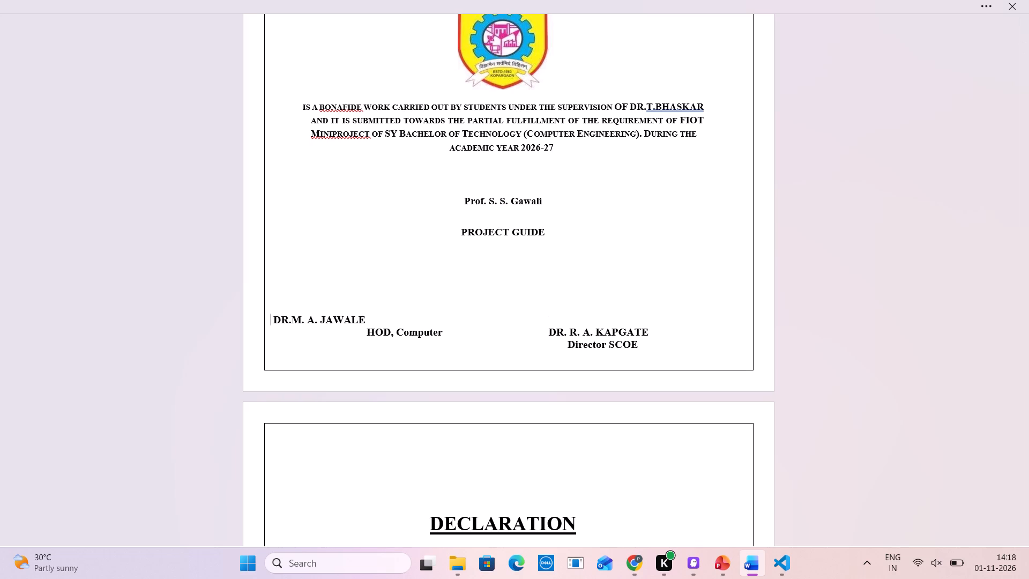
{"action": "key", "text": "space"}
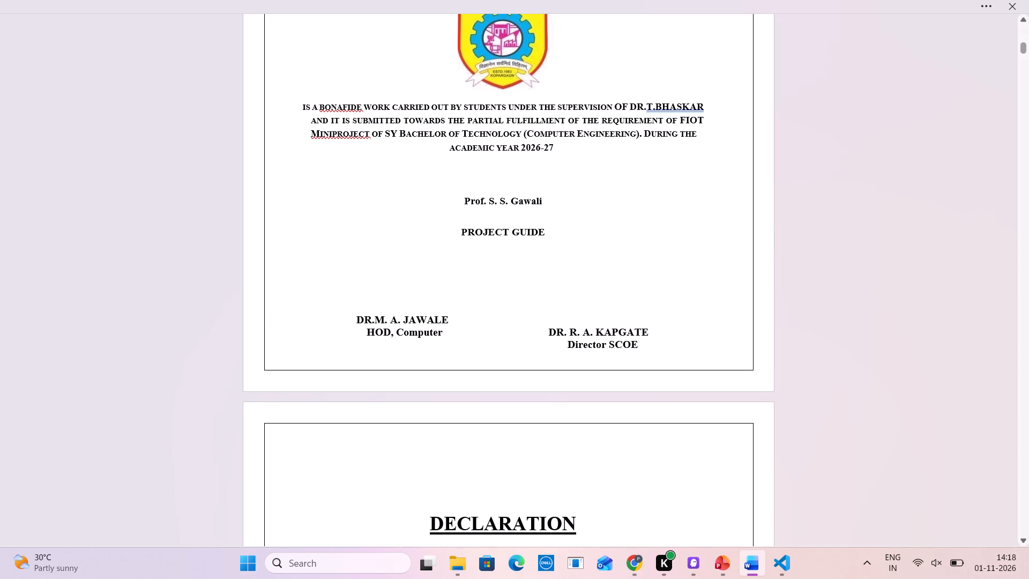
Remove one space from the gap between "HOD, Computer" and the second signatory's name.
{"action": "left_click", "coordinate": [547, 327]}
{"action": "key", "text": "BackSpace"}
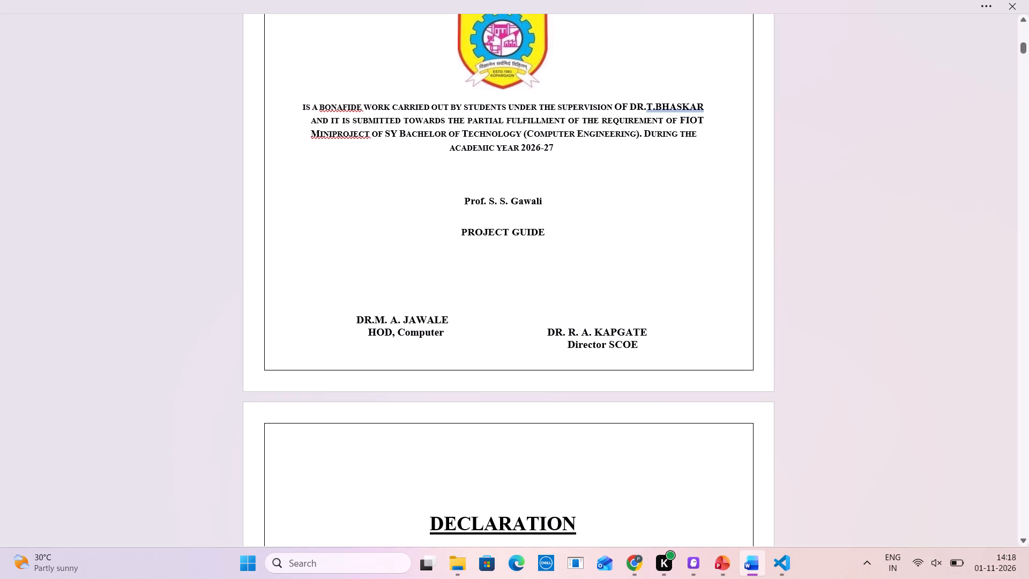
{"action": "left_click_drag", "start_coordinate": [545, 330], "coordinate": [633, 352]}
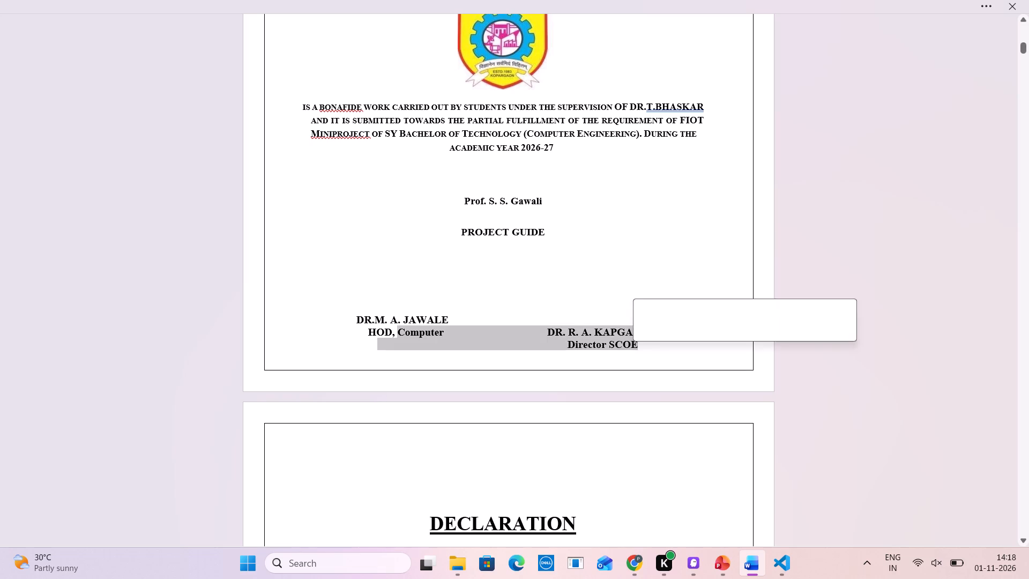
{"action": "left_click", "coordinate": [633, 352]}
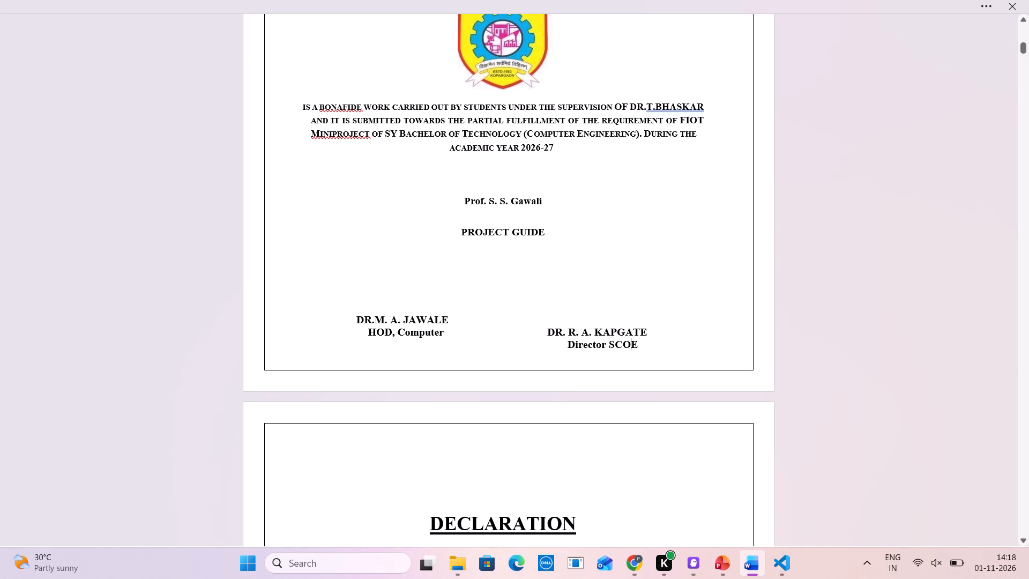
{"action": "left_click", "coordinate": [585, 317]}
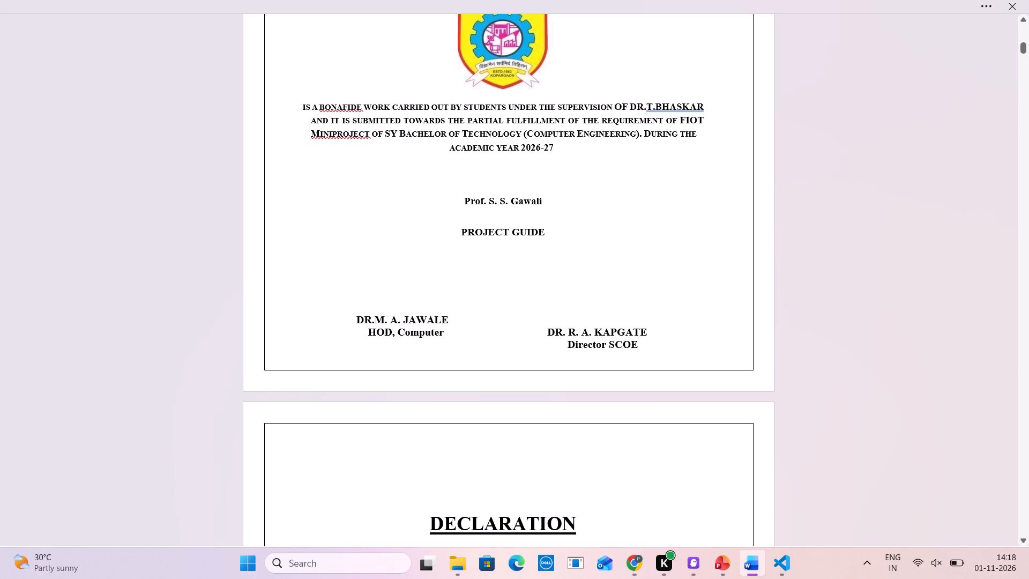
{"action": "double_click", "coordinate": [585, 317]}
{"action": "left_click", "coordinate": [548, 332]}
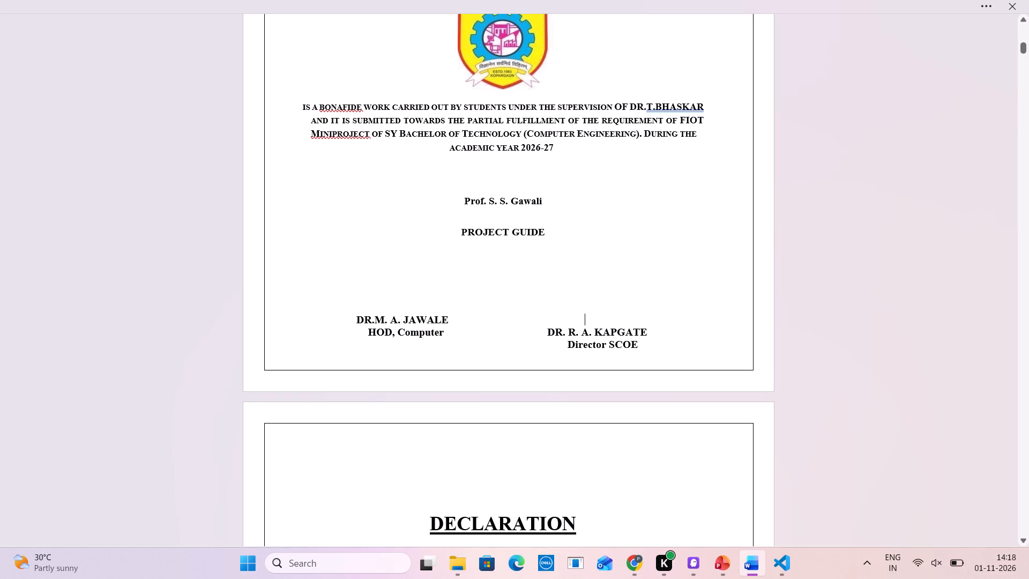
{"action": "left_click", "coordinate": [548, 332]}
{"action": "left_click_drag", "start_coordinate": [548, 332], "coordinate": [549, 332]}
Move the second signatory's name from the "HOD, Computer" line up to the end of the first signatory's name line.
{"action": "left_click_drag", "start_coordinate": [549, 332], "coordinate": [657, 335]}
{"action": "key", "text": "ctrl+x"}
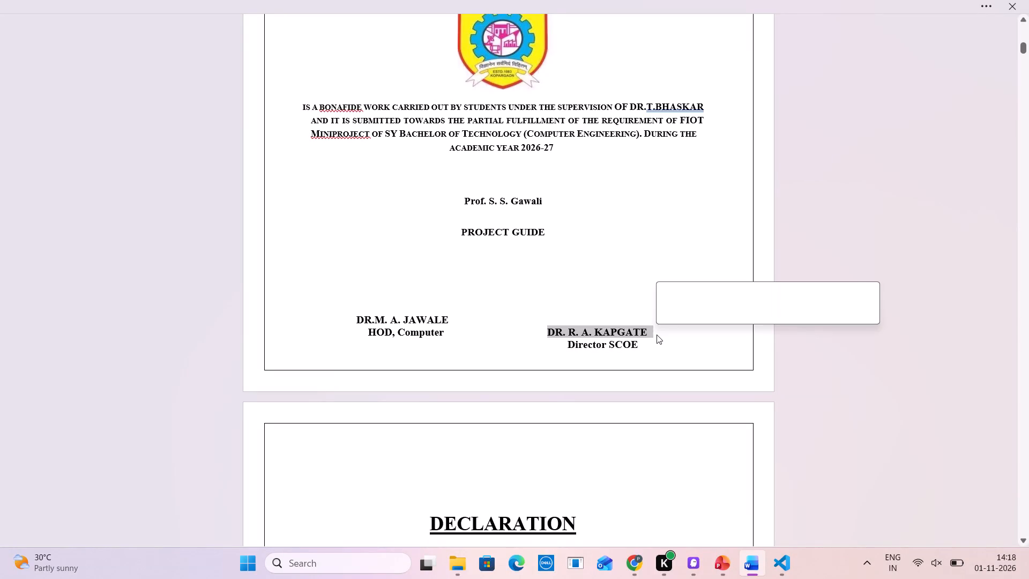
{"action": "key", "text": "ctrl+x"}
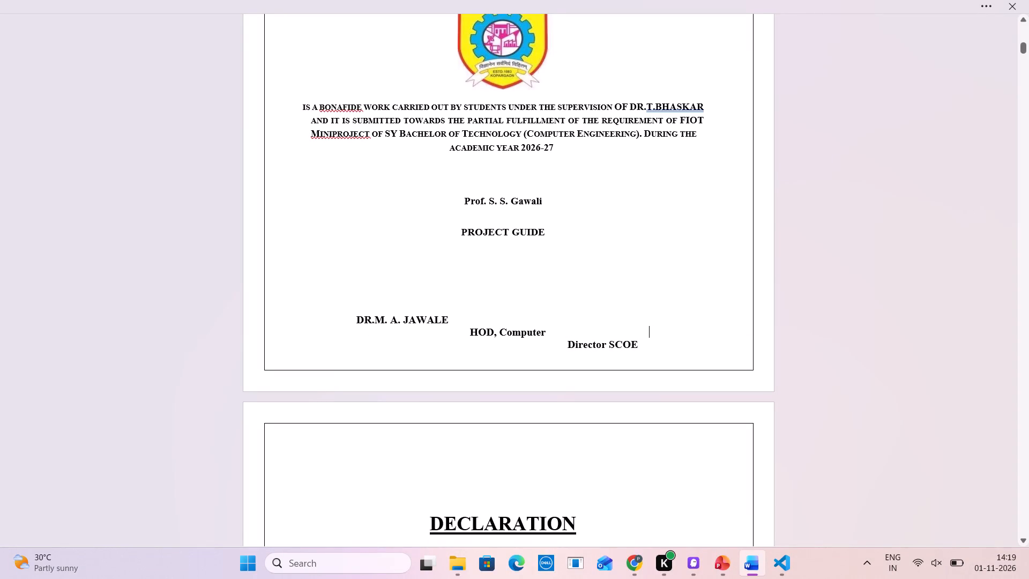
{"action": "left_click", "coordinate": [468, 317]}
{"action": "key", "text": "ctrl+v"}
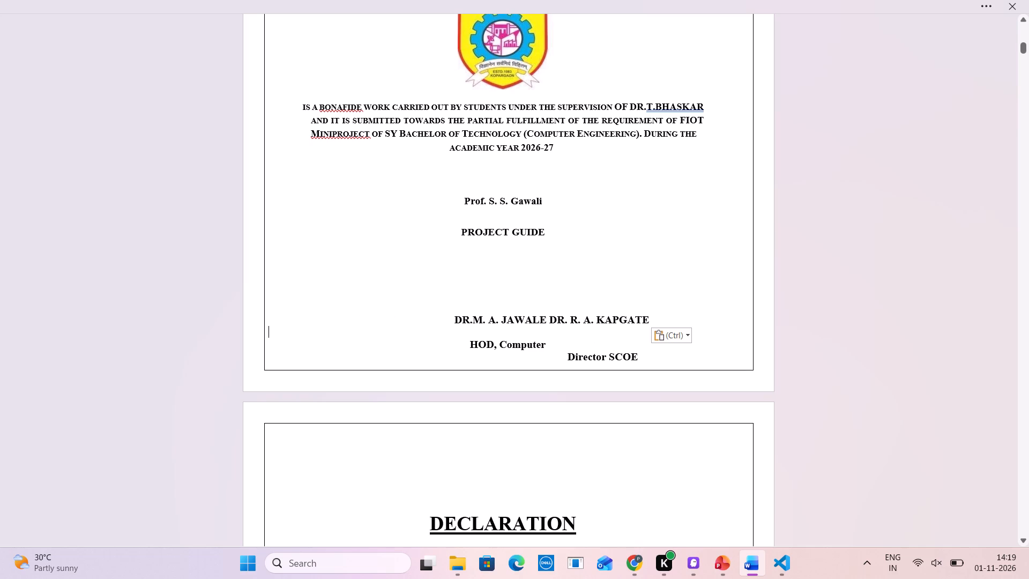
Insert a wide gap of 28 spaces between the two signatory names on their shared line.
{"action": "left_click", "coordinate": [550, 320]}
{"action": "key", "text": "space"}
{"action": "key", "text": "space"}
{"action": "key", "text": "space"}
{"action": "key", "text": "space"}
{"action": "key", "text": "space"}
{"action": "key", "text": "space"}
{"action": "key", "text": "space"}
{"action": "key", "text": "space"}
{"action": "key", "text": "space"}
{"action": "key", "text": "space"}
{"action": "key", "text": "space"}
{"action": "key", "text": "space"}
{"action": "key", "text": "space"}
{"action": "key", "text": "space"}
{"action": "key", "text": "space"}
{"action": "key", "text": "space"}
{"action": "key", "text": "space"}
{"action": "key", "text": "space"}
{"action": "key", "text": "space"}
{"action": "key", "text": "space"}
{"action": "key", "text": "space"}
{"action": "key", "text": "space"}
{"action": "key", "text": "space"}
{"action": "key", "text": "space"}
{"action": "key", "text": "space"}
{"action": "key", "text": "space"}
{"action": "key", "text": "space"}
{"action": "key", "text": "space"}
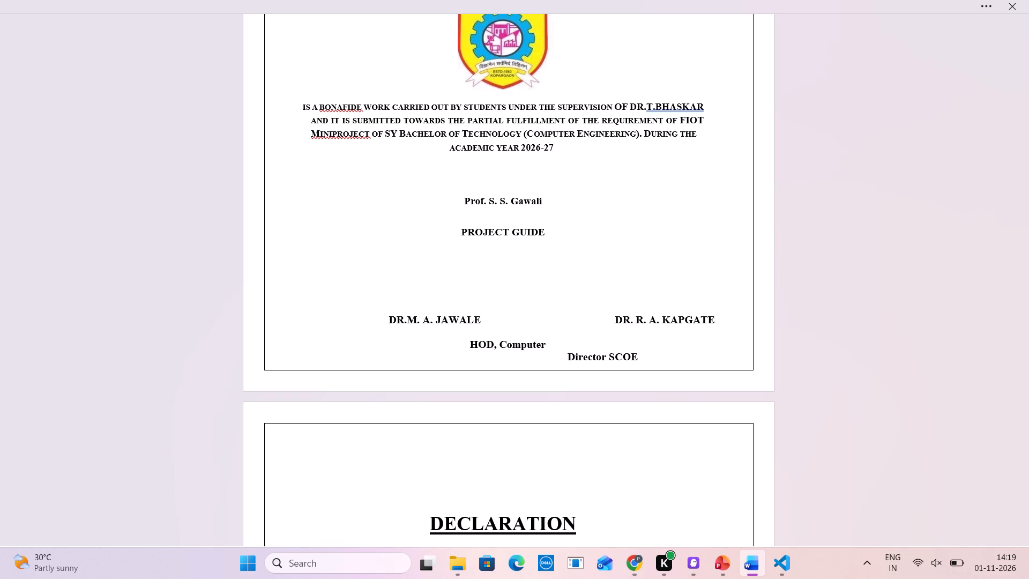
{"action": "key", "text": "Left"}
{"action": "key", "text": "Left"}
{"action": "key", "text": "Left"}
{"action": "key", "text": "Left"}
{"action": "key", "text": "Left"}
{"action": "key", "text": "Left"}
Delete the leading spaces before the first signatory's name and bring the names line up one line.
{"action": "left_click", "coordinate": [391, 318]}
{"action": "key", "text": "BackSpace"}
{"action": "key", "text": "BackSpace"}
{"action": "key", "text": "BackSpace"}
{"action": "key", "text": "BackSpace"}
{"action": "key", "text": "BackSpace"}
{"action": "key", "text": "BackSpace"}
{"action": "key", "text": "BackSpace"}
{"action": "key", "text": "BackSpace"}
{"action": "key", "text": "BackSpace"}
{"action": "key", "text": "BackSpace"}
{"action": "key", "text": "BackSpace"}
{"action": "key", "text": "BackSpace"}
{"action": "key", "text": "BackSpace"}
{"action": "key", "text": "BackSpace"}
{"action": "key", "text": "BackSpace"}
{"action": "key", "text": "BackSpace"}
{"action": "key", "text": "BackSpace"}
{"action": "key", "text": "BackSpace"}
{"action": "key", "text": "BackSpace"}
{"action": "key", "text": "BackSpace"}
{"action": "key", "text": "BackSpace"}
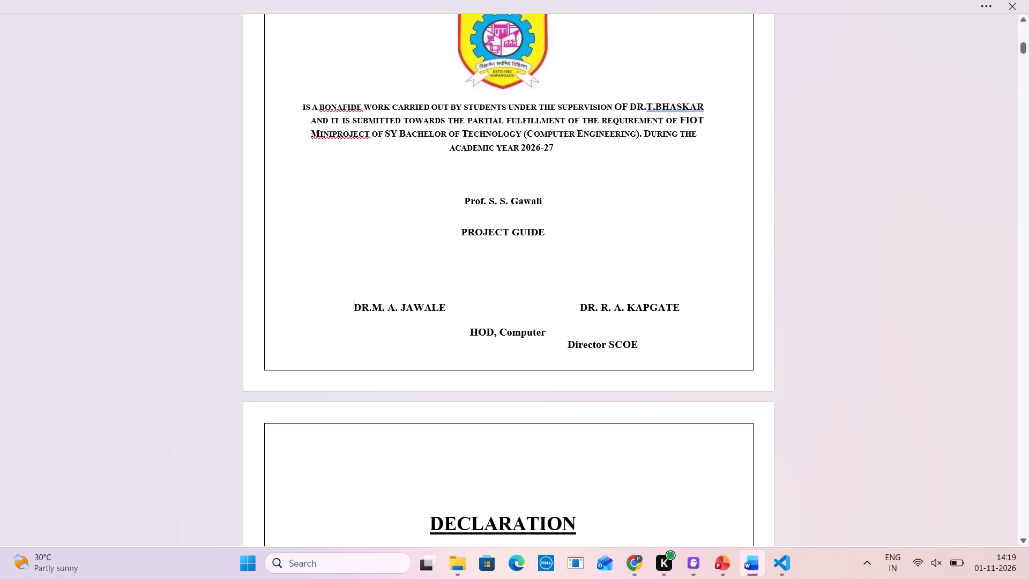
Widen the gap before the second signatory's name by six spaces.
{"action": "left_click", "coordinate": [574, 305]}
{"action": "key", "text": "Right"}
{"action": "key", "text": "space"}
{"action": "key", "text": "space"}
{"action": "key", "text": "space"}
{"action": "key", "text": "space"}
{"action": "key", "text": "space"}
{"action": "key", "text": "space"}
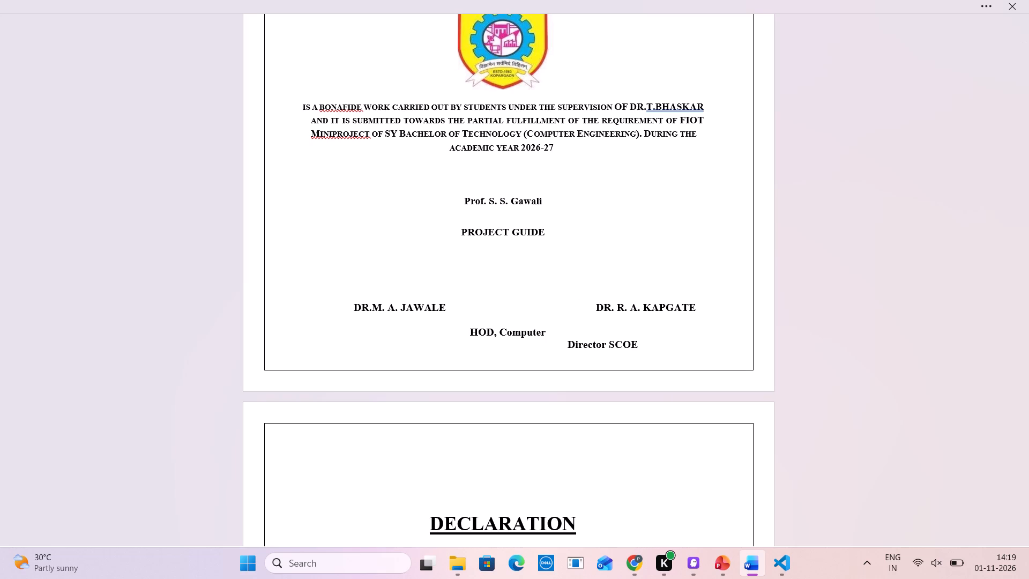
Remove the indent before "HOD, Computer" and the blank line above it so it sits directly below the names line.
{"action": "left_click", "coordinate": [469, 333]}
{"action": "key", "text": "BackSpace"}
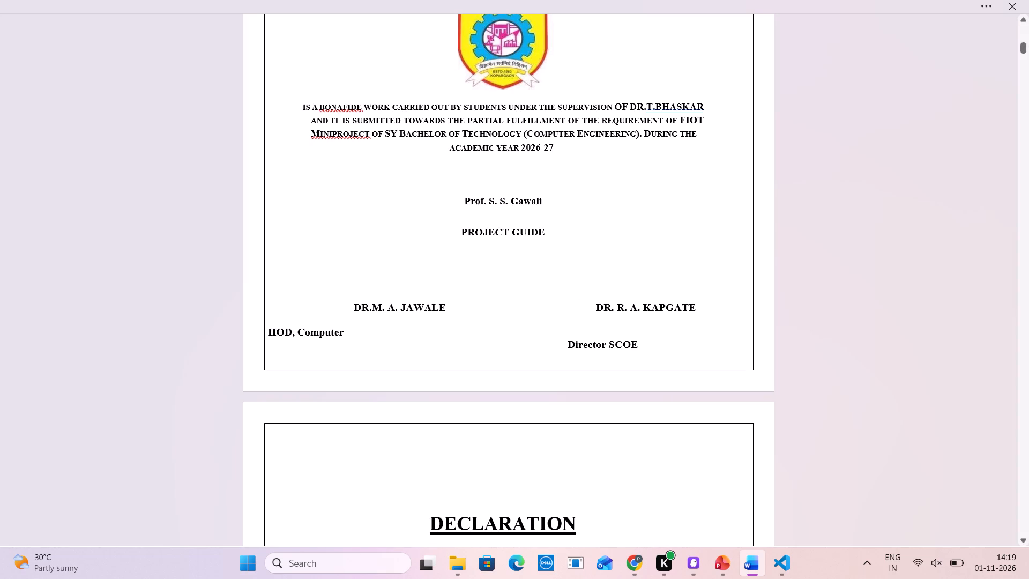
{"action": "key", "text": "BackSpace"}
{"action": "key", "text": "BackSpace"}
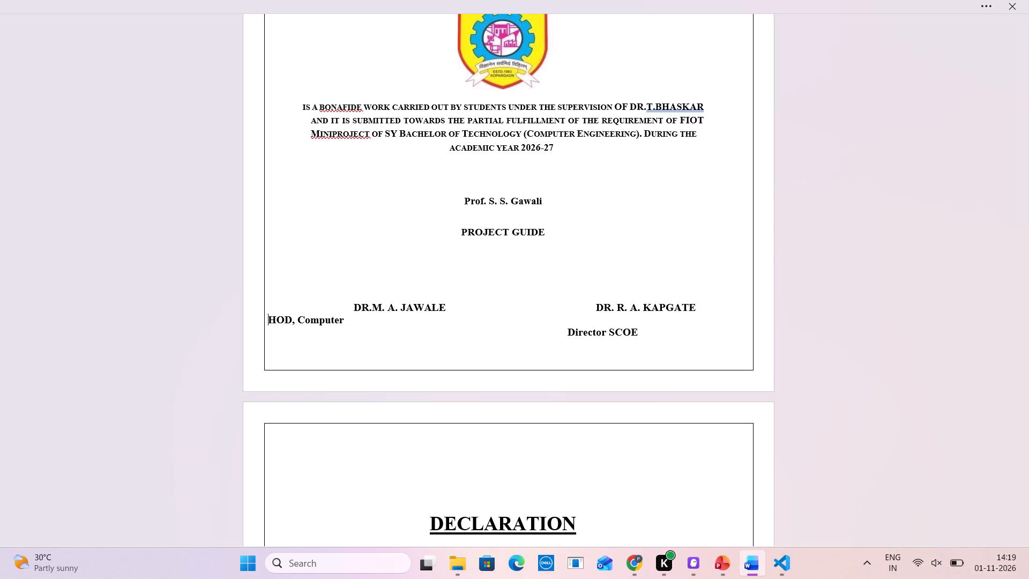
Move "Director SCOE" to the end of the "HOD, Computer" line, adding a blank line between the signatory names and that line.
{"action": "left_click_drag", "start_coordinate": [568, 334], "coordinate": [646, 332]}
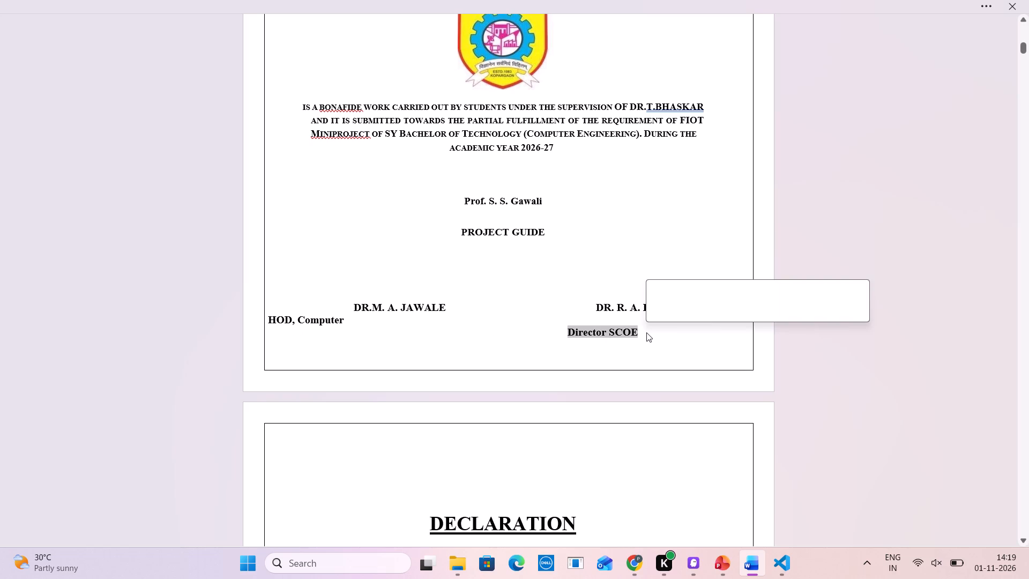
{"action": "left_click", "coordinate": [646, 332]}
{"action": "key", "text": "ctrl+x"}
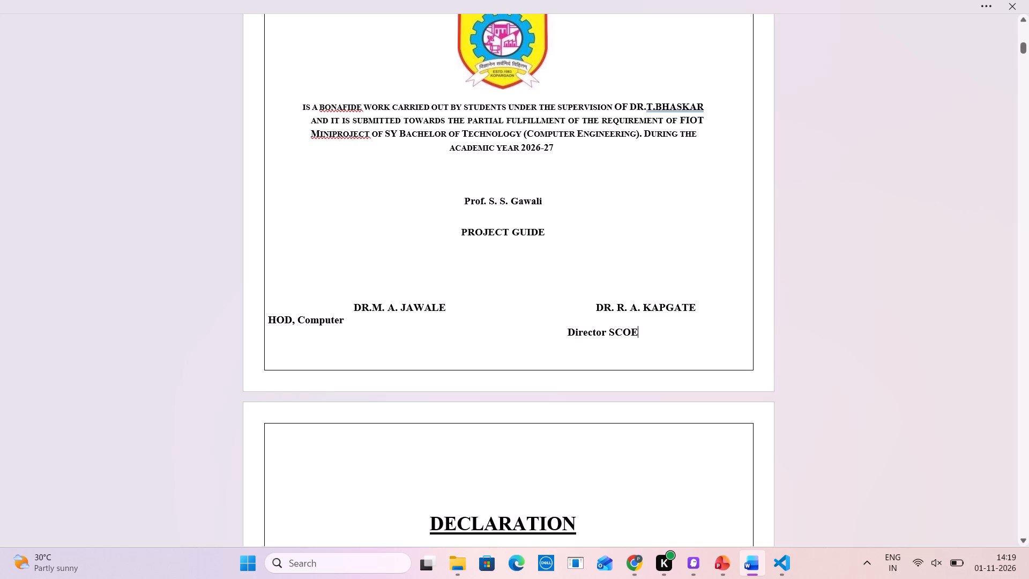
{"action": "left_click_drag", "start_coordinate": [646, 332], "coordinate": [569, 331]}
{"action": "left_click", "coordinate": [569, 331]}
{"action": "left_click_drag", "start_coordinate": [569, 331], "coordinate": [657, 333]}
{"action": "left_click", "coordinate": [657, 333]}
{"action": "left_click_drag", "start_coordinate": [657, 333], "coordinate": [573, 329]}
{"action": "key", "text": "ctrl+x"}
{"action": "key", "text": "ctrl+x"}
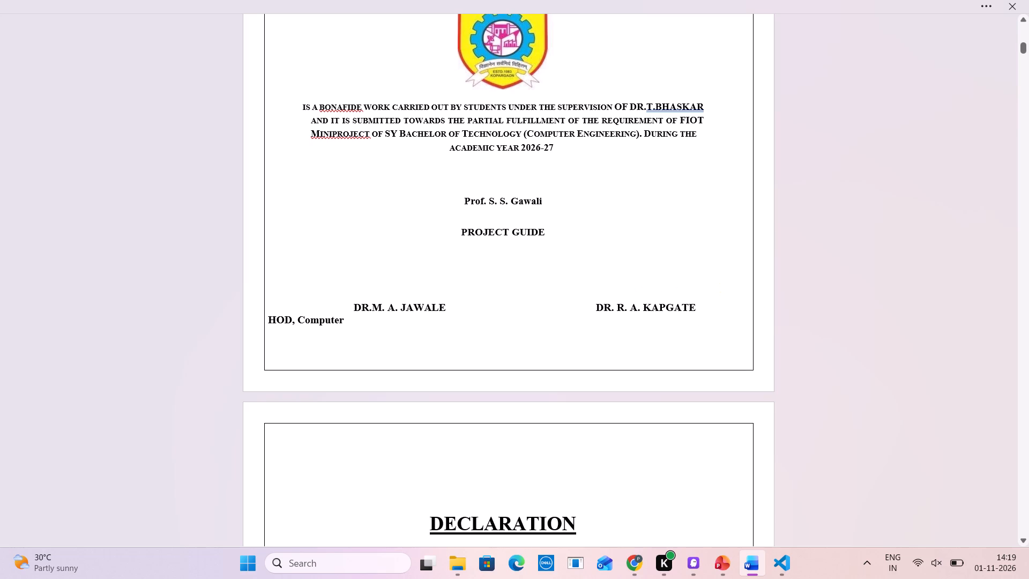
{"action": "left_click", "coordinate": [697, 307]}
{"action": "key", "text": "Return"}
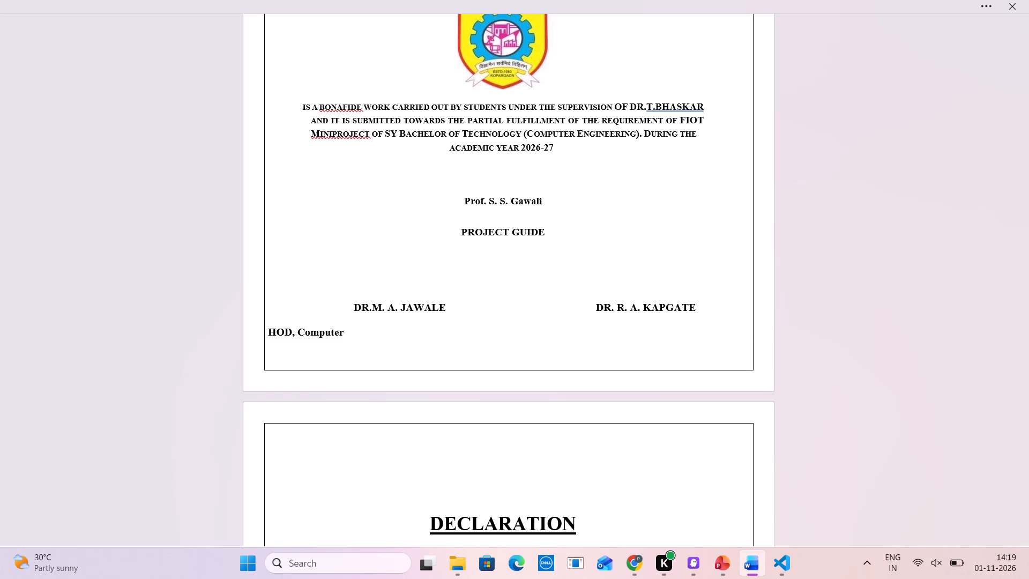
{"action": "left_click", "coordinate": [348, 333]}
{"action": "key", "text": "ctrl+v"}
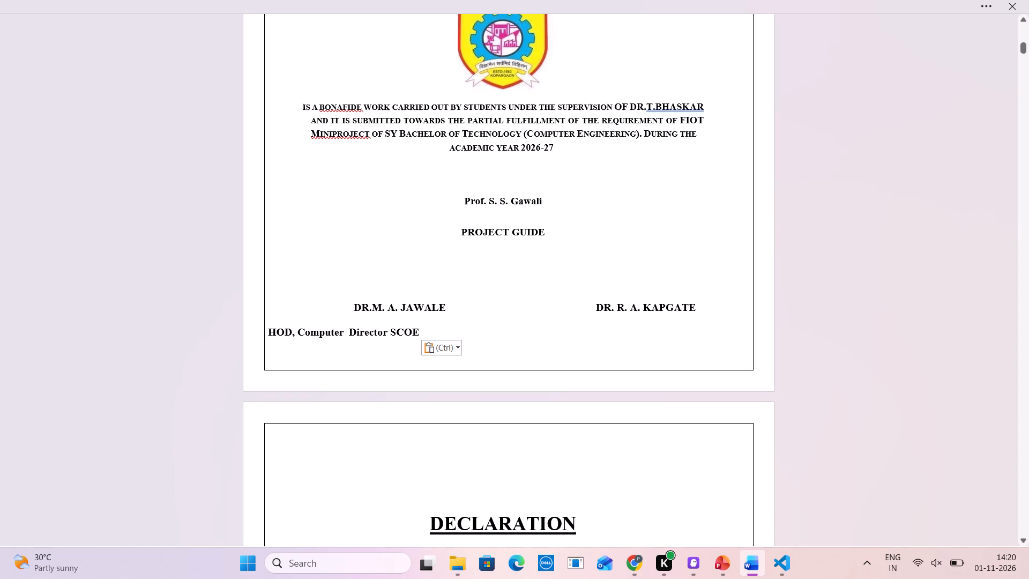
Space "Director SCOE" away from "HOD, Computer" so it sits beneath the second signatory's name.
{"action": "left_click", "coordinate": [345, 330]}
{"action": "key", "text": "space"}
{"action": "key", "text": "space"}
{"action": "key", "text": "space"}
{"action": "key", "text": "space"}
{"action": "key", "text": "space"}
{"action": "key", "text": "space"}
{"action": "key", "text": "space"}
{"action": "key", "text": "space"}
{"action": "key", "text": "space"}
{"action": "key", "text": "space"}
{"action": "key", "text": "space"}
{"action": "key", "text": "space"}
{"action": "key", "text": "space"}
{"action": "key", "text": "space"}
{"action": "key", "text": "space"}
{"action": "key", "text": "space"}
{"action": "key", "text": "space"}
{"action": "key", "text": "space"}
{"action": "key", "text": "space"}
{"action": "key", "text": "space"}
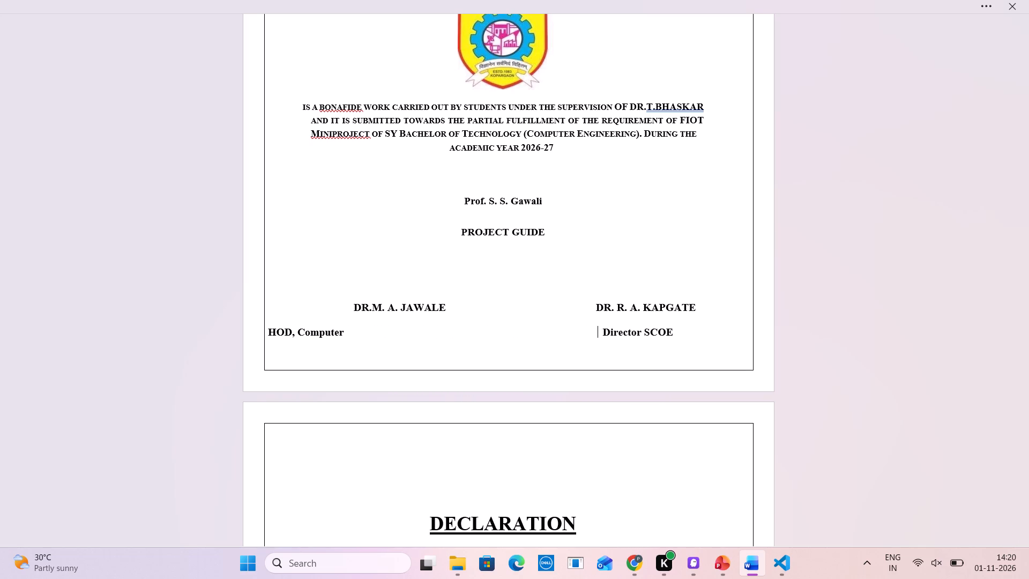
{"action": "key", "text": "BackSpace"}
{"action": "key", "text": "BackSpace"}
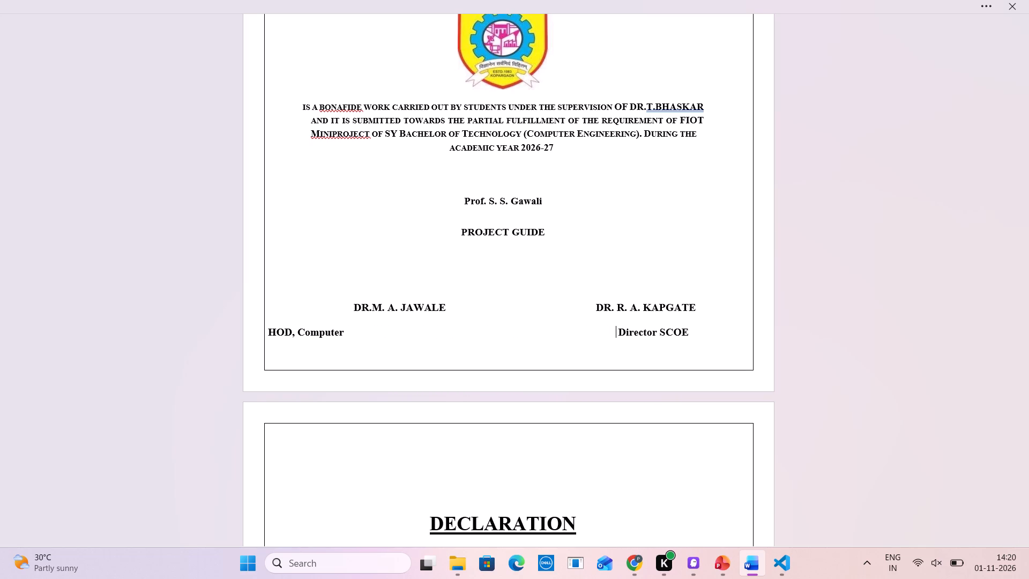
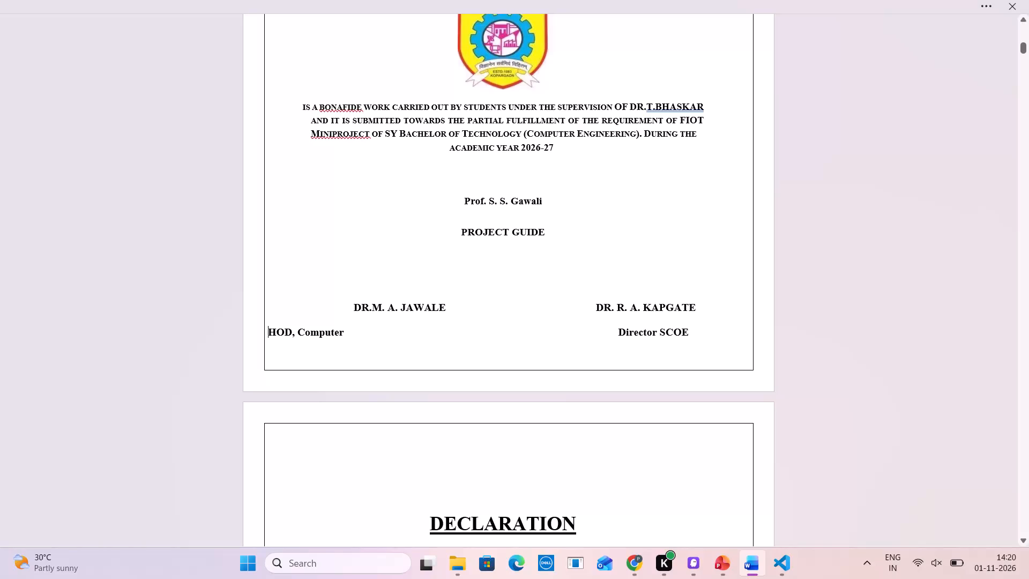
Indent the "HOD, Computer" line by thirteen spaces towards the first signatory's name.
{"action": "key", "text": "space"}
{"action": "key", "text": "space"}
{"action": "key", "text": "space"}
{"action": "key", "text": "space"}
{"action": "key", "text": "space"}
{"action": "key", "text": "space"}
{"action": "key", "text": "space"}
{"action": "key", "text": "space"}
{"action": "key", "text": "space"}
{"action": "key", "text": "space"}
{"action": "key", "text": "space"}
{"action": "key", "text": "space"}
{"action": "key", "text": "space"}
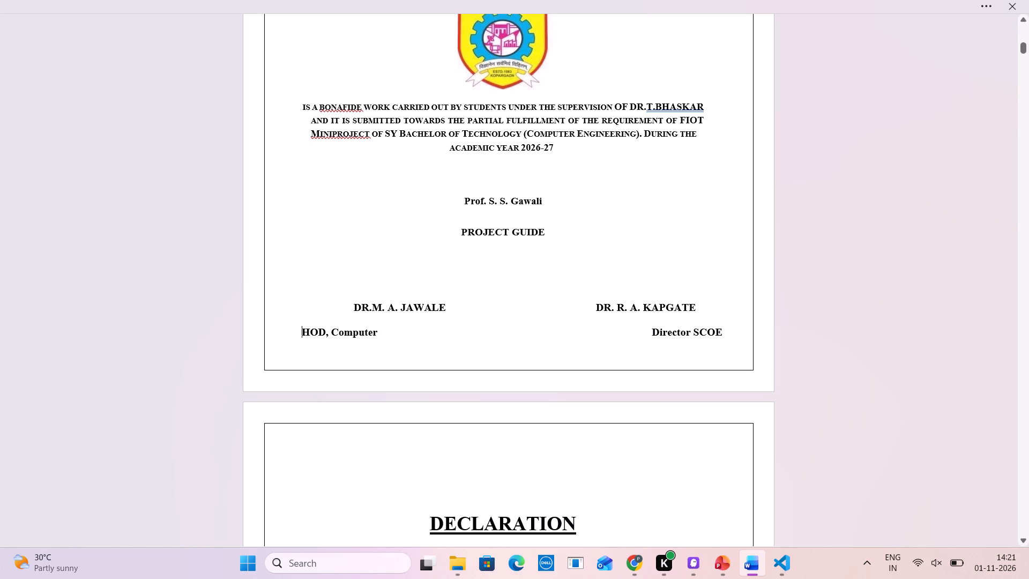
Remove fourteen spaces before "Director SCOE" to bring it back beneath the second signatory's name.
{"action": "left_click", "coordinate": [595, 341]}
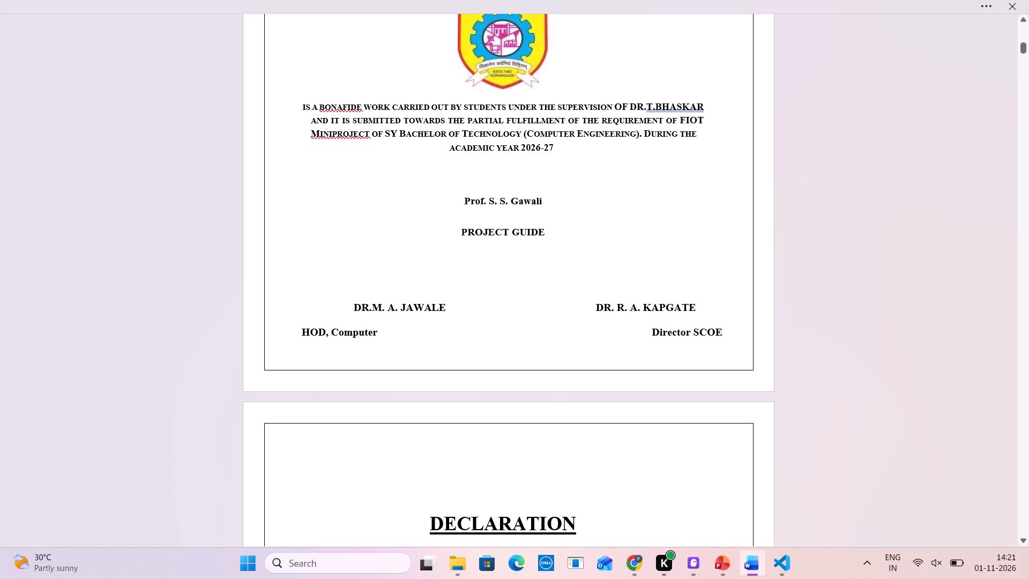
{"action": "left_click", "coordinate": [618, 335]}
{"action": "left_click", "coordinate": [650, 332]}
{"action": "key", "text": "BackSpace"}
{"action": "key", "text": "BackSpace"}
{"action": "key", "text": "BackSpace"}
{"action": "key", "text": "BackSpace"}
{"action": "key", "text": "BackSpace"}
{"action": "key", "text": "BackSpace"}
{"action": "key", "text": "BackSpace"}
{"action": "key", "text": "BackSpace"}
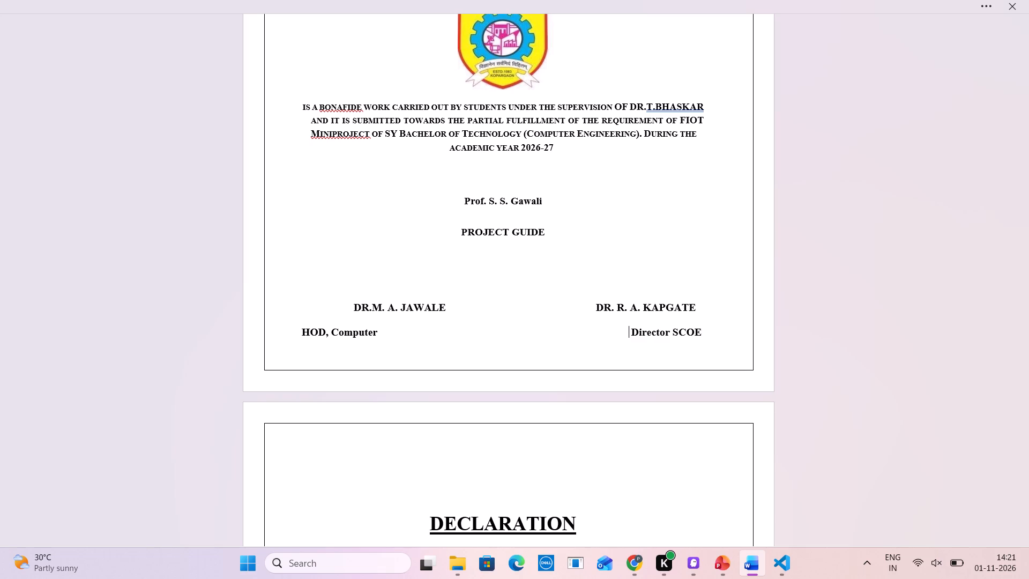
{"action": "key", "text": "BackSpace"}
{"action": "key", "text": "BackSpace"}
{"action": "key", "text": "BackSpace"}
{"action": "key", "text": "BackSpace"}
{"action": "key", "text": "BackSpace"}
{"action": "key", "text": "BackSpace"}
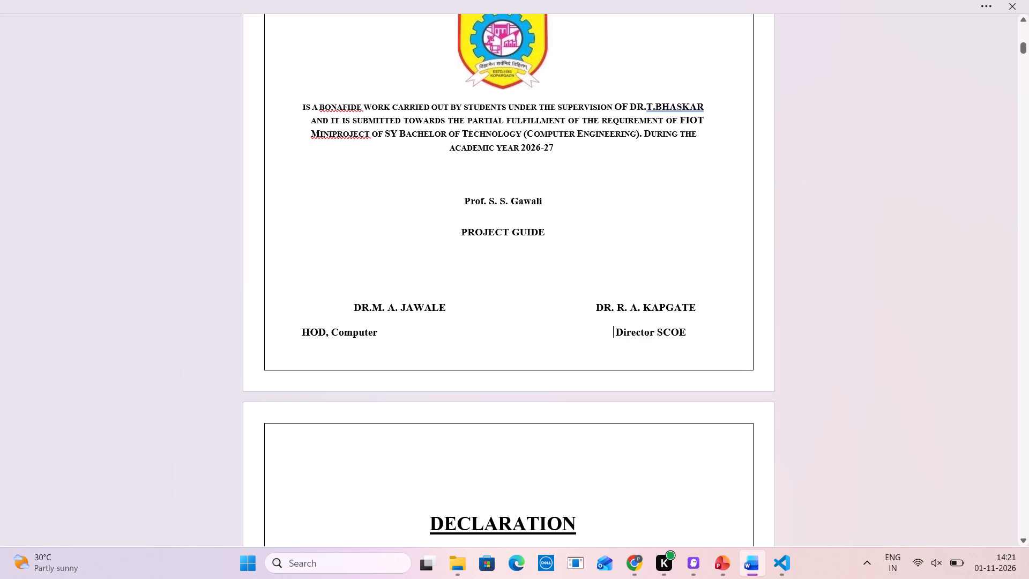
Shift "HOD, Computer" three more spaces inward and take three spaces out of the gap before "Director SCOE".
{"action": "left_click", "coordinate": [380, 335]}
{"action": "left_click", "coordinate": [297, 331]}
{"action": "key", "text": "space"}
{"action": "key", "text": "space"}
{"action": "key", "text": "space"}
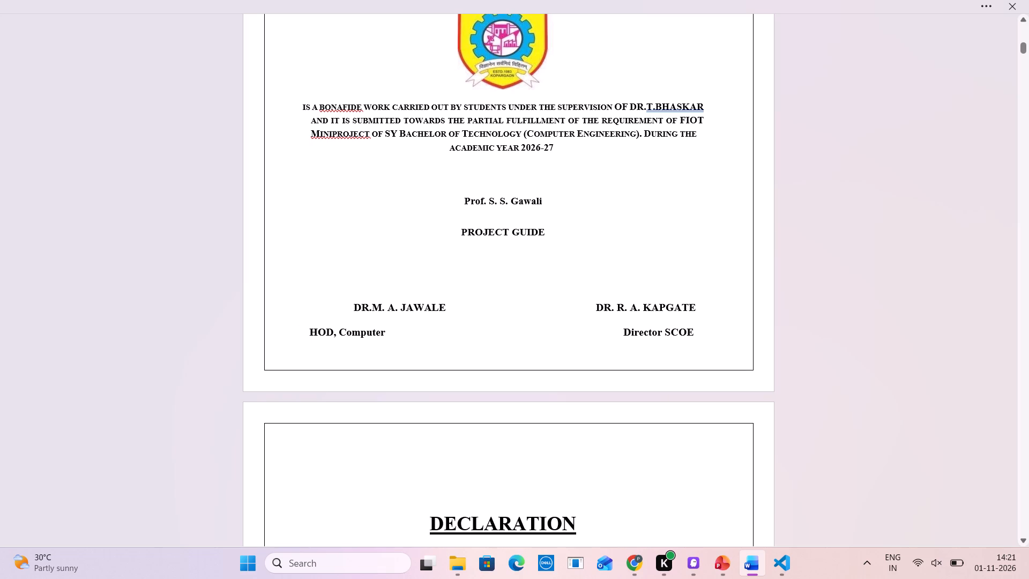
{"action": "left_click", "coordinate": [422, 336]}
{"action": "key", "text": "BackSpace"}
{"action": "key", "text": "BackSpace"}
{"action": "key", "text": "BackSpace"}
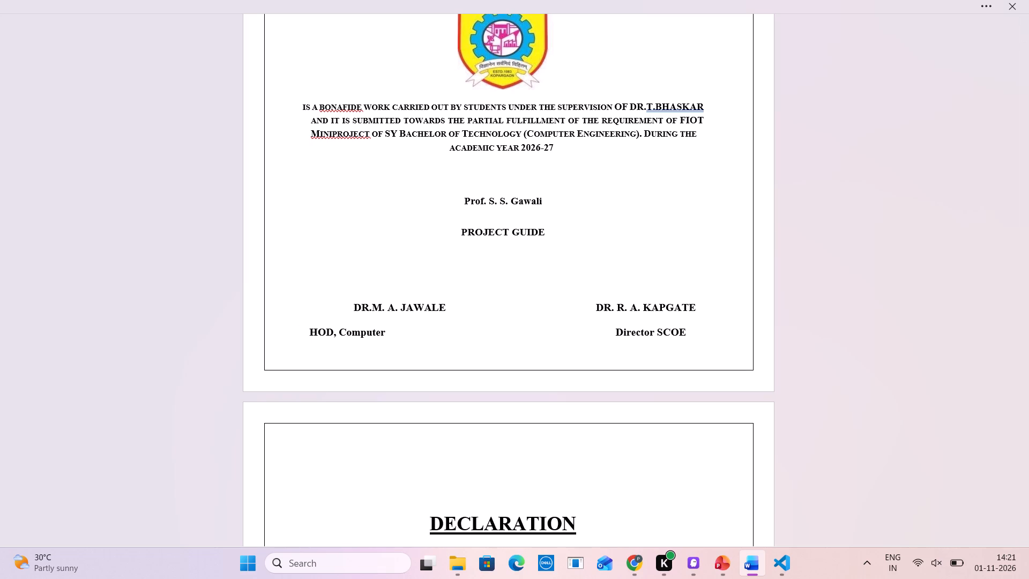
Add fourteen more spaces before "HOD, Computer" so it sits beneath the first signatory's name.
{"action": "left_click_drag", "start_coordinate": [308, 333], "coordinate": [309, 333]}
{"action": "left_click_drag", "start_coordinate": [309, 333], "coordinate": [376, 336]}
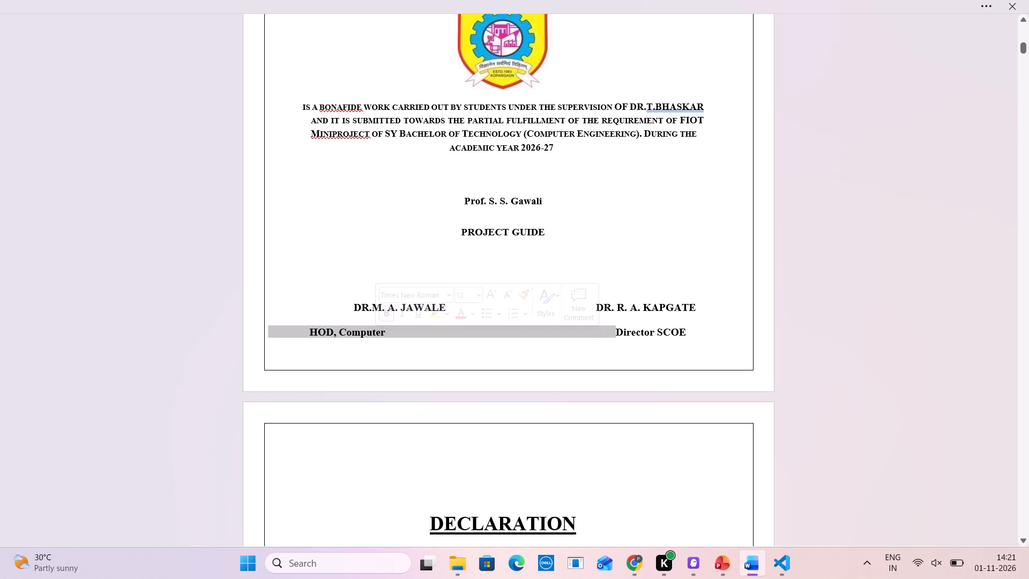
{"action": "left_click", "coordinate": [315, 335]}
{"action": "left_click", "coordinate": [315, 335]}
{"action": "key", "text": "Left"}
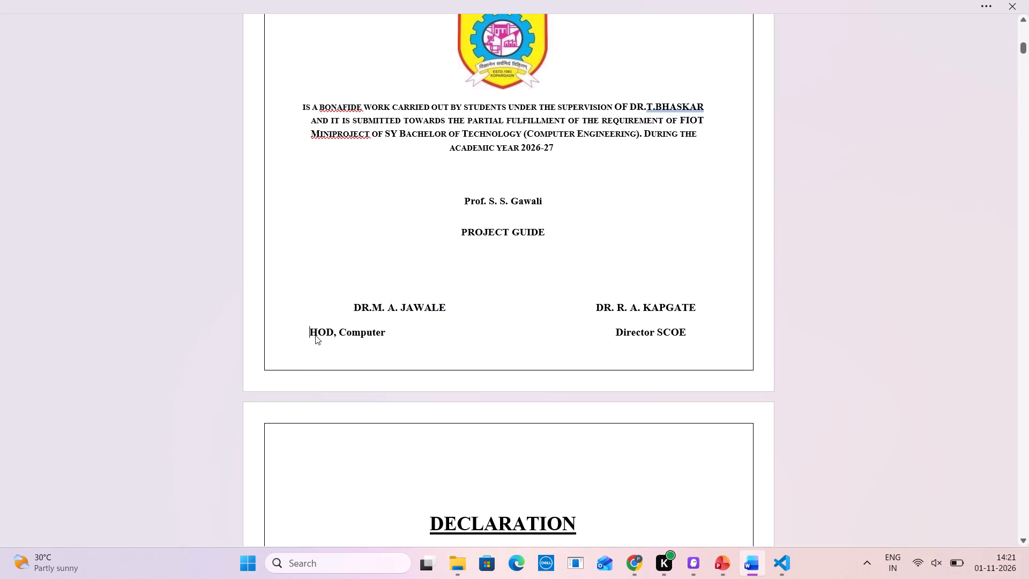
{"action": "key", "text": "space"}
{"action": "key", "text": "space"}
{"action": "key", "text": "space"}
{"action": "key", "text": "space"}
{"action": "key", "text": "space"}
{"action": "key", "text": "space"}
{"action": "key", "text": "space"}
{"action": "key", "text": "space"}
{"action": "key", "text": "space"}
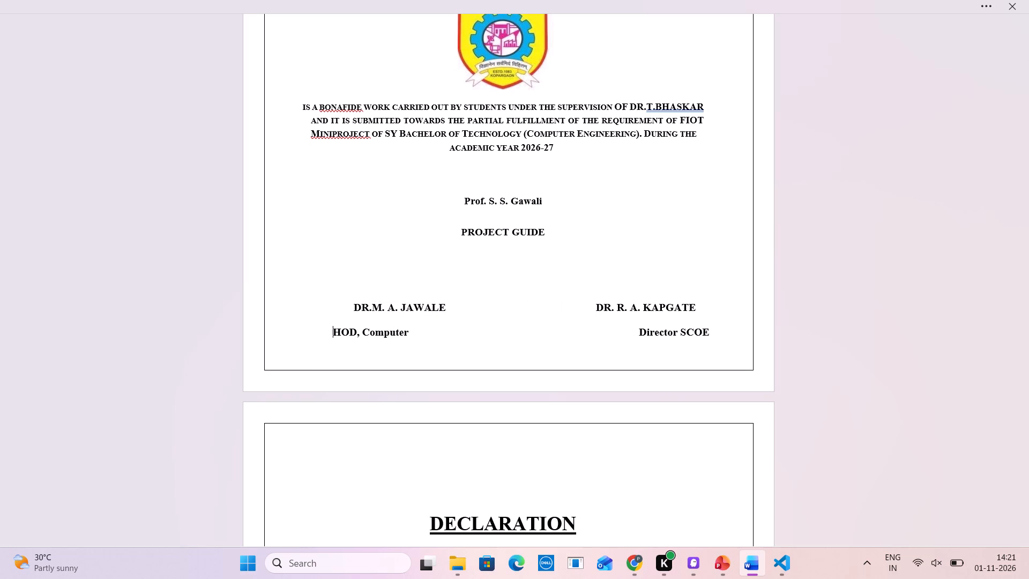
{"action": "key", "text": "space"}
{"action": "key", "text": "space"}
{"action": "key", "text": "space"}
{"action": "key", "text": "space"}
{"action": "key", "text": "space"}
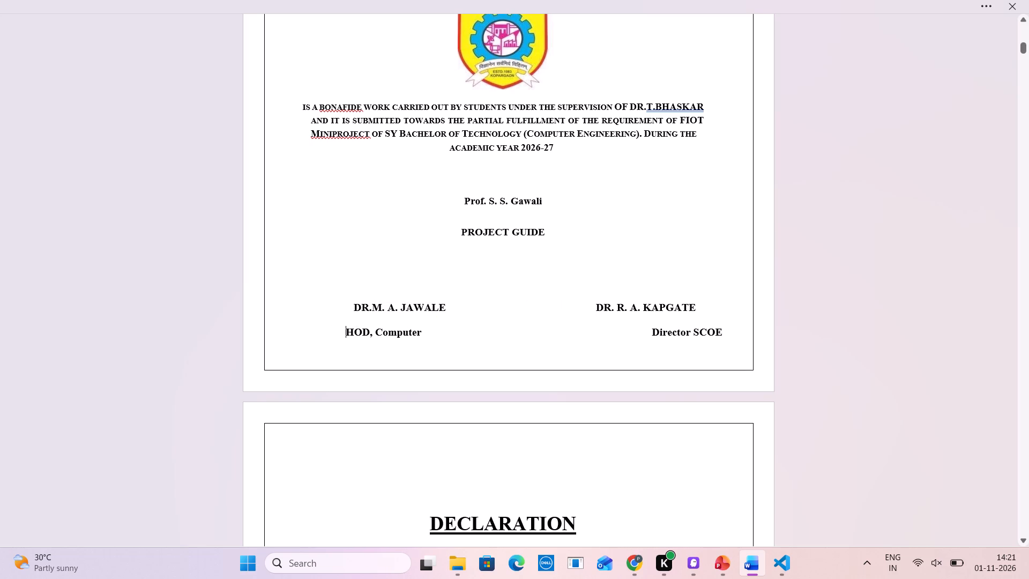
Delete four spaces before the first signatory's name to line it up with "HOD, Computer".
{"action": "left_click", "coordinate": [354, 306]}
{"action": "key", "text": "BackSpace"}
{"action": "key", "text": "BackSpace"}
{"action": "key", "text": "BackSpace"}
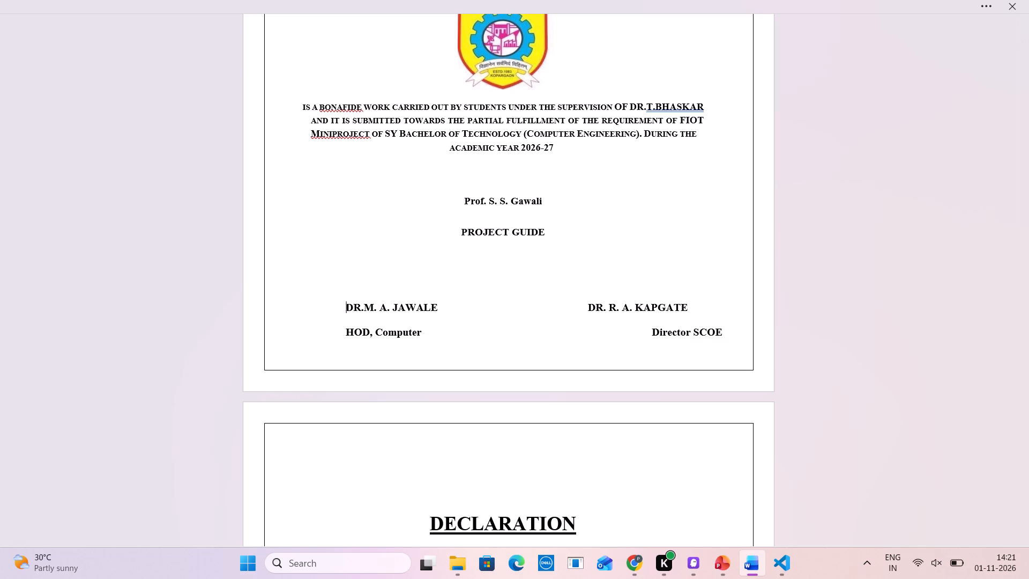
{"action": "key", "text": "BackSpace"}
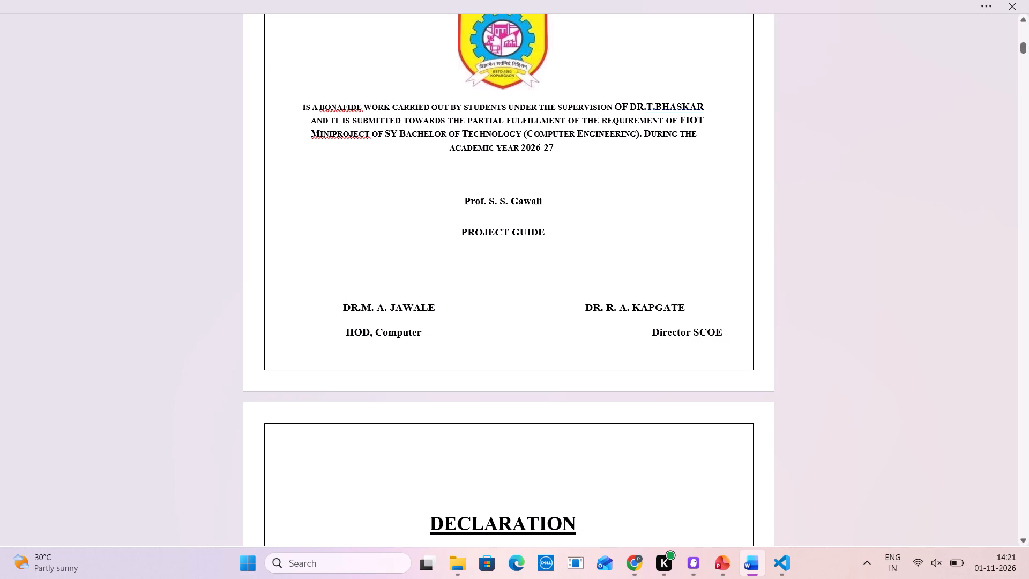
Remove eighteen spaces before "Director SCOE" so it sits centred beneath the second signatory's name.
{"action": "left_click", "coordinate": [653, 338]}
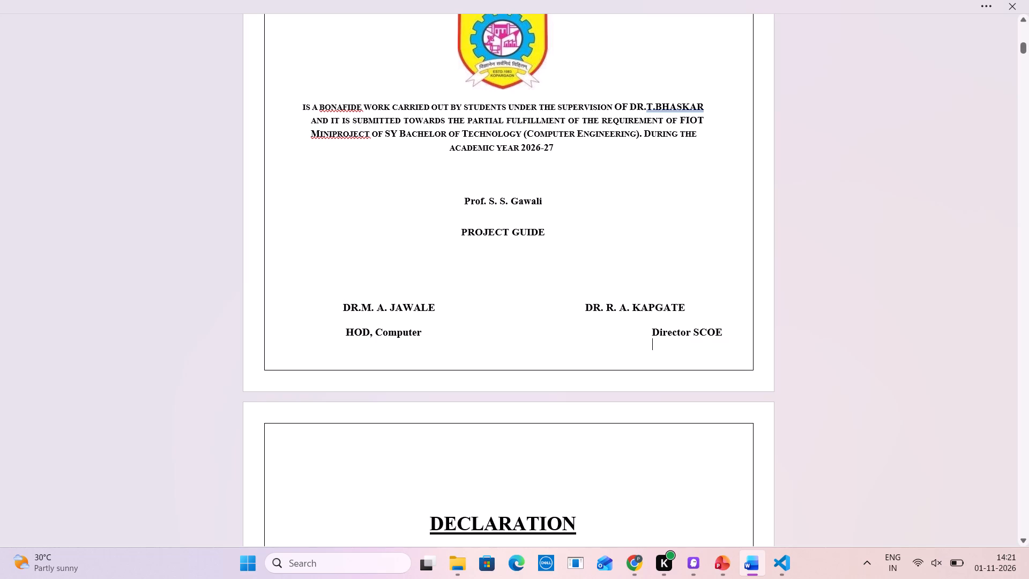
{"action": "left_click", "coordinate": [653, 335]}
{"action": "key", "text": "BackSpace"}
{"action": "key", "text": "BackSpace"}
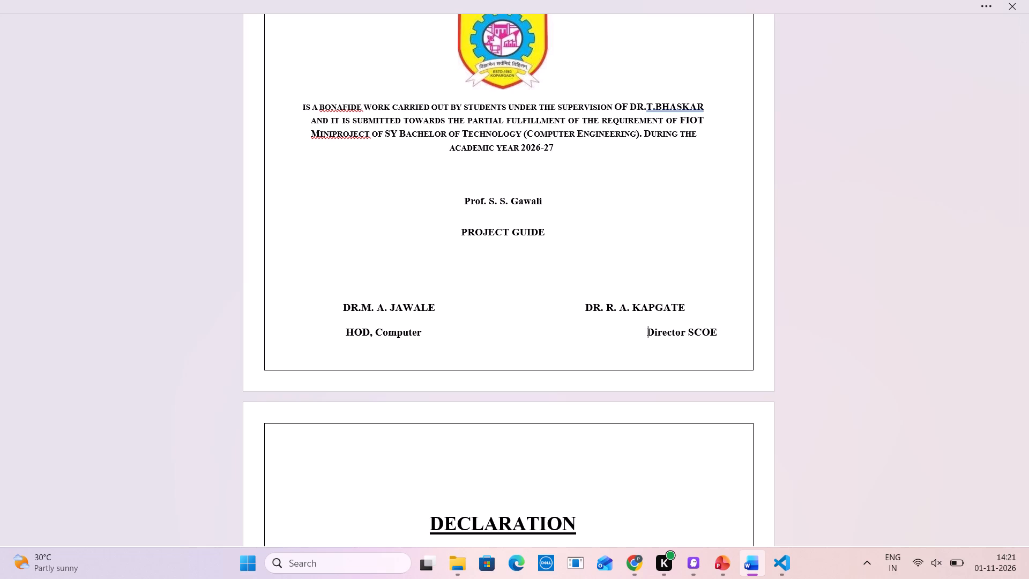
{"action": "key", "text": "BackSpace"}
{"action": "key", "text": "BackSpace"}
{"action": "key", "text": "BackSpace"}
{"action": "key", "text": "BackSpace"}
{"action": "key", "text": "BackSpace"}
{"action": "key", "text": "BackSpace"}
{"action": "key", "text": "BackSpace"}
{"action": "key", "text": "BackSpace"}
{"action": "key", "text": "BackSpace"}
{"action": "key", "text": "BackSpace"}
{"action": "key", "text": "BackSpace"}
{"action": "key", "text": "BackSpace"}
{"action": "key", "text": "BackSpace"}
{"action": "key", "text": "BackSpace"}
{"action": "key", "text": "BackSpace"}
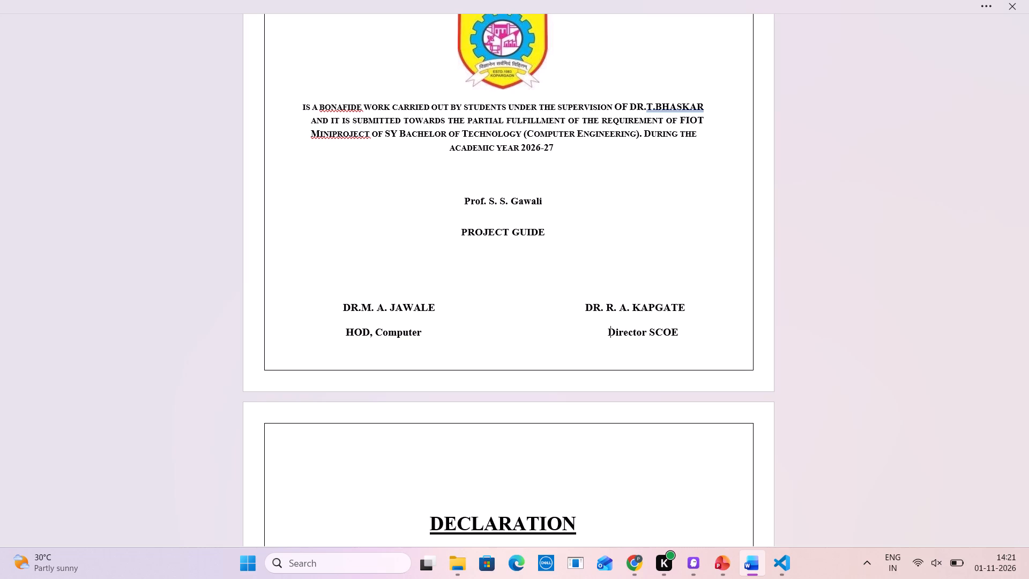
{"action": "key", "text": "BackSpace"}
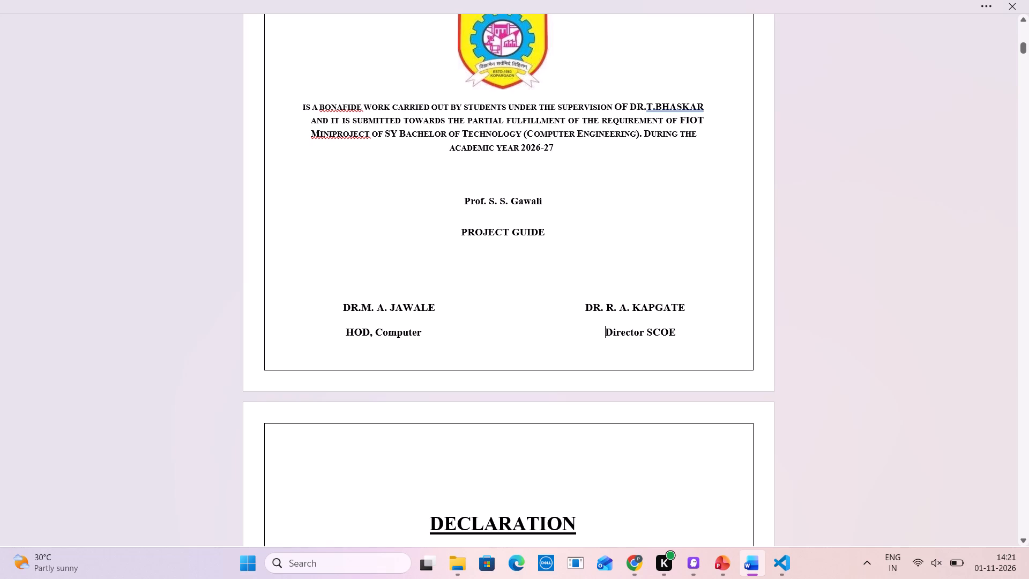
Add one space before "HOD, Computer" to fine-tune the designations line's alignment under the names.
{"action": "left_click", "coordinate": [345, 333]}
{"action": "key", "text": "space"}
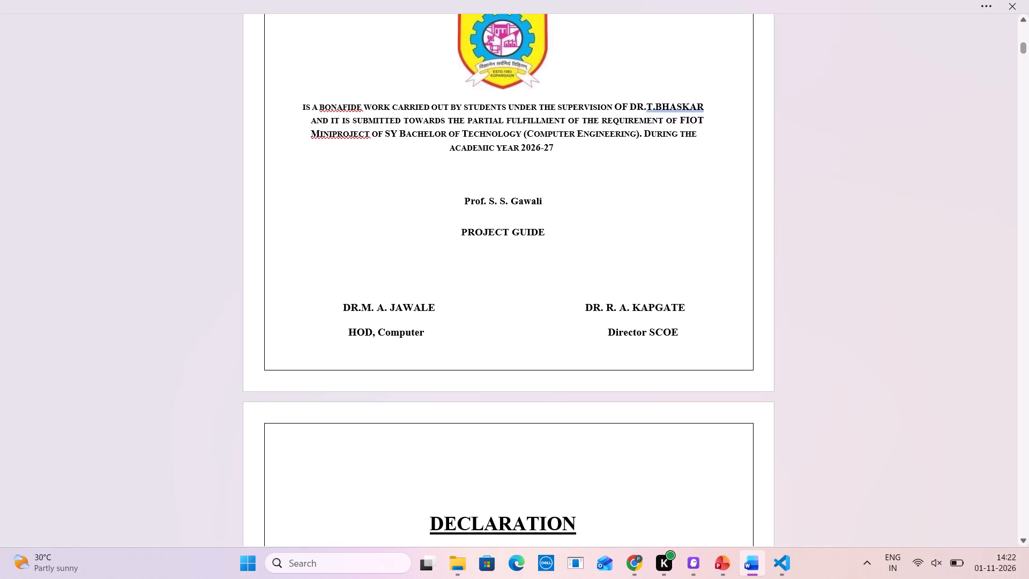
In the declaration page's student table, change the last two digits of the row 1 PRN to 45.
{"action": "scroll", "coordinate": [385, 349], "scroll_direction": "down", "scroll_amount": 3}
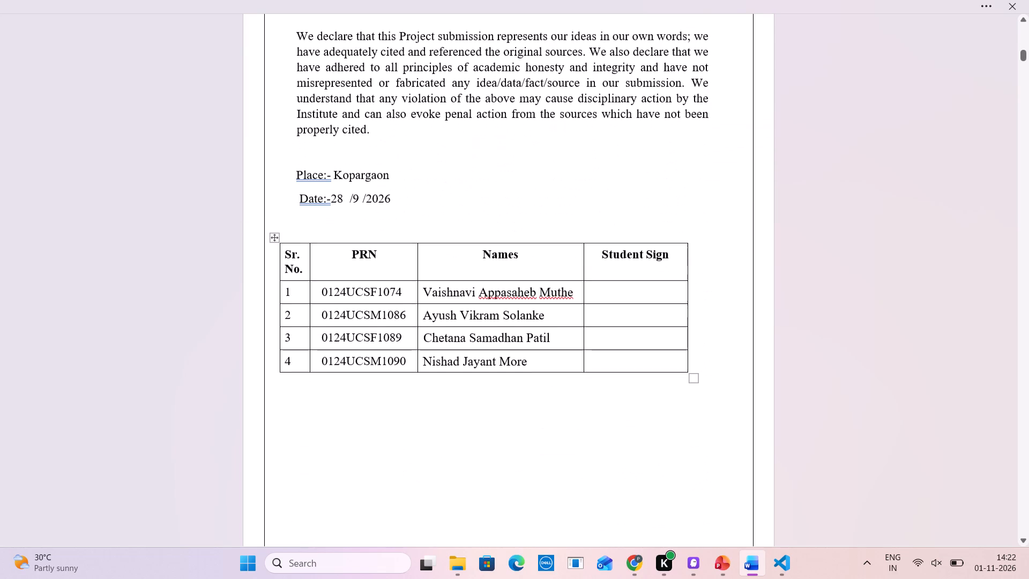
{"action": "left_click", "coordinate": [400, 289]}
{"action": "key", "text": "BackSpace"}
{"action": "key", "text": "BackSpace"}
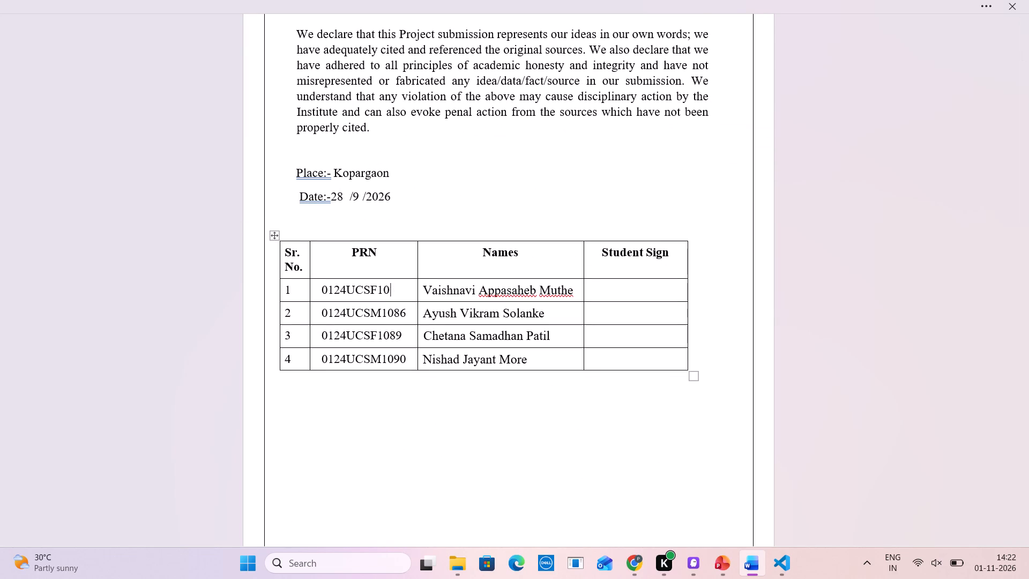
{"action": "type", "text": "45"}
Change the row 2 PRN so its last two digits are 46 and the letter before the final four digits is F.
{"action": "left_click", "coordinate": [401, 309]}
{"action": "key", "text": "BackSpace"}
{"action": "key", "text": "4"}
{"action": "key", "text": "Left"}
{"action": "key", "text": "Left"}
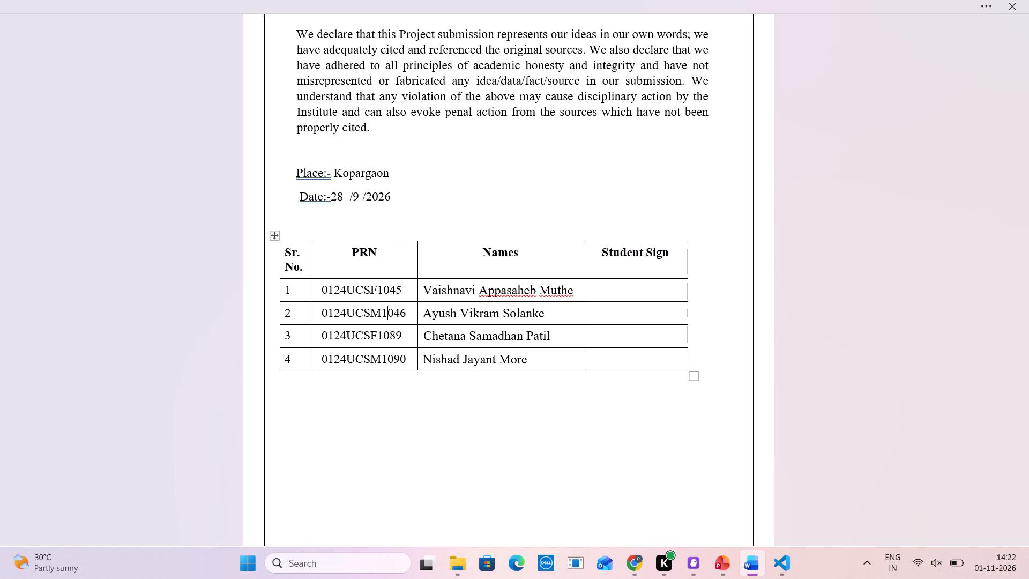
{"action": "key", "text": "Left"}
{"action": "key", "text": "BackSpace"}
{"action": "key", "text": "f"}
Change the last two digits of the row 3 PRN to 51.
{"action": "left_click", "coordinate": [401, 332]}
{"action": "key", "text": "BackSpace"}
{"action": "key", "text": "BackSpace"}
{"action": "type", "text": "51"}
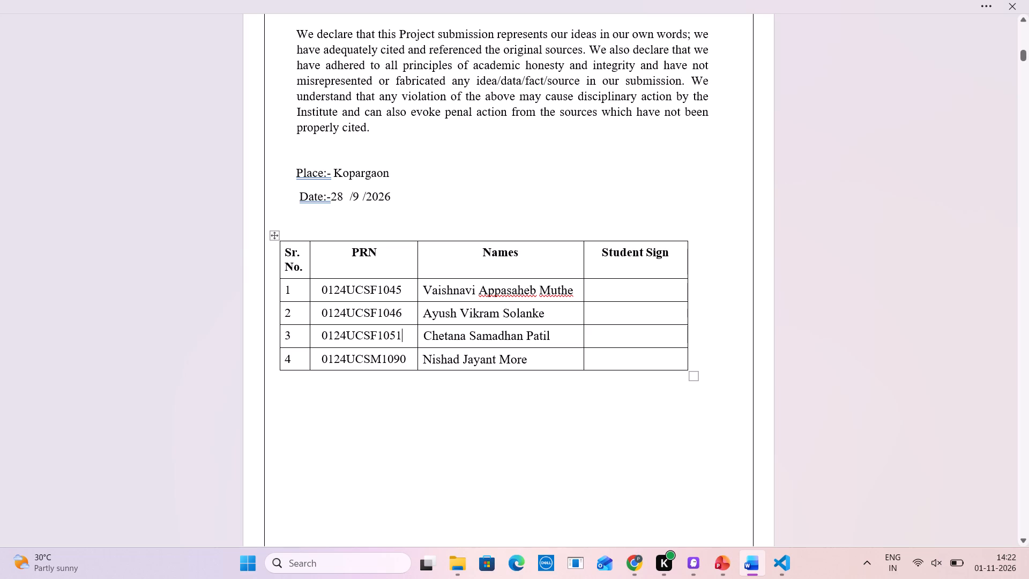
Delete the entire fourth student row from the declaration page's table.
{"action": "left_click", "coordinate": [648, 359]}
{"action": "left_click", "coordinate": [695, 378]}
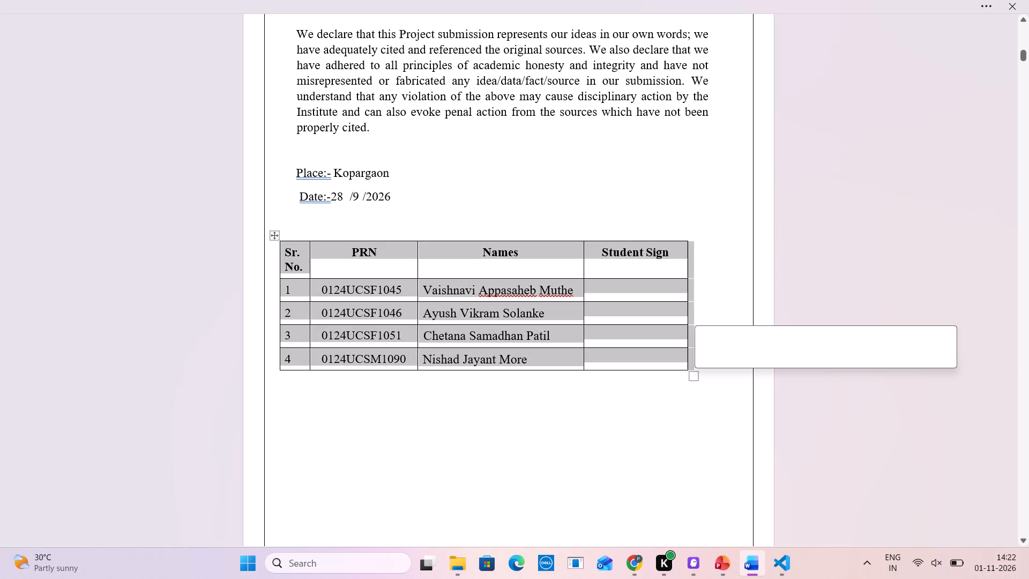
{"action": "left_click", "coordinate": [688, 363]}
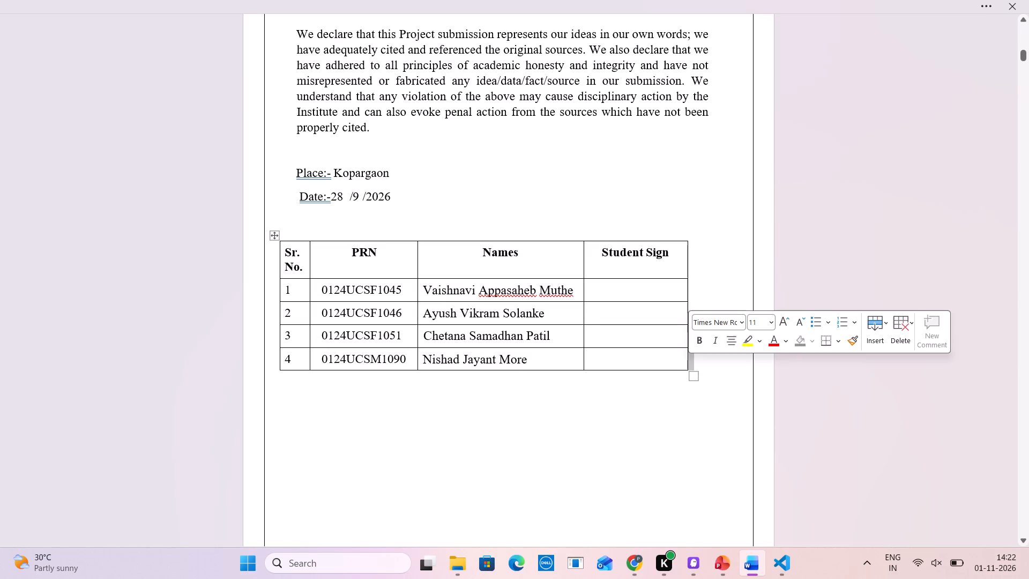
{"action": "left_click", "coordinate": [688, 363]}
{"action": "left_click", "coordinate": [282, 362]}
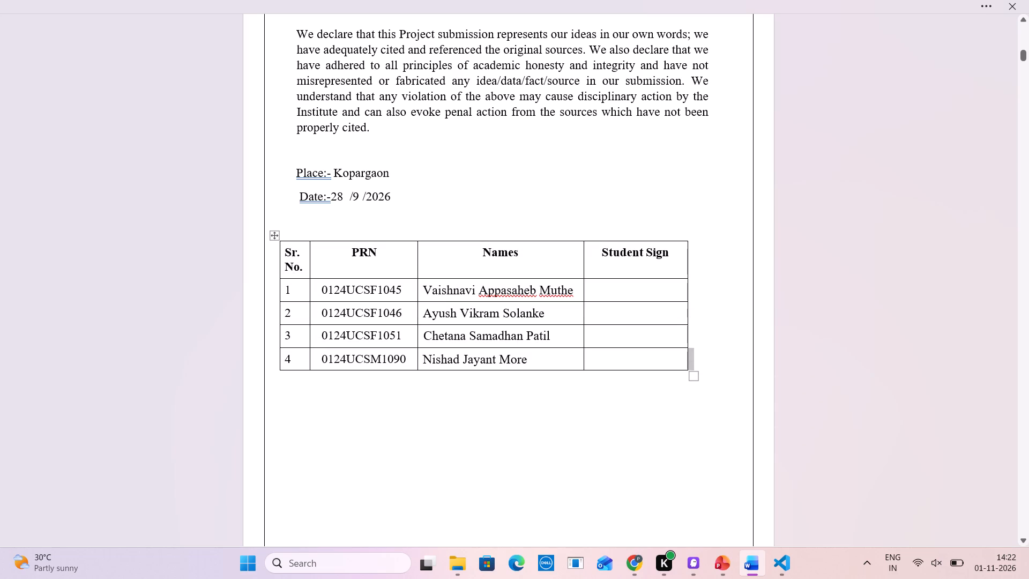
{"action": "left_click_drag", "start_coordinate": [282, 362], "coordinate": [635, 357]}
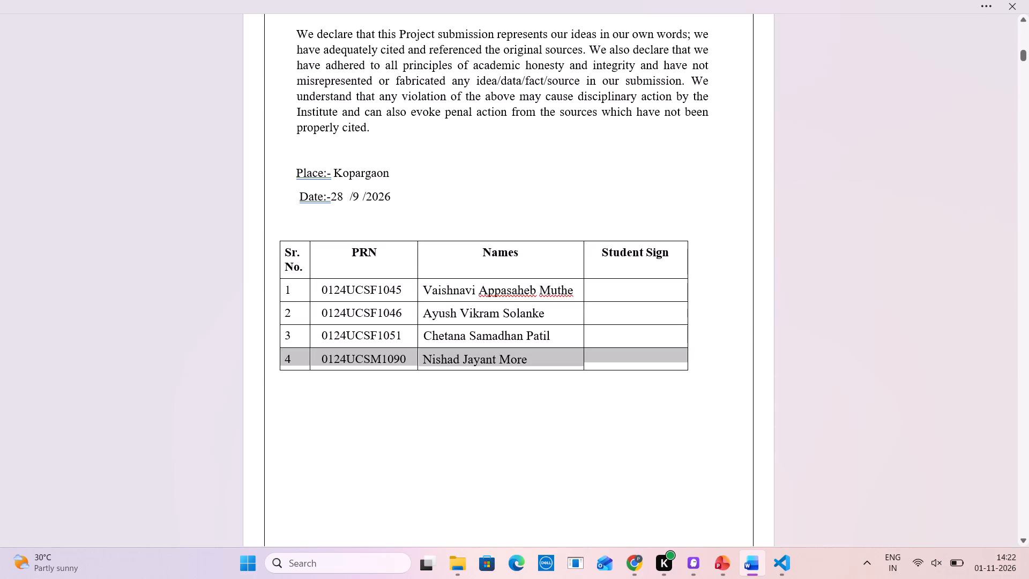
{"action": "left_click_drag", "start_coordinate": [635, 357], "coordinate": [636, 360]}
{"action": "key", "text": "BackSpace"}
{"action": "key", "text": "BackSpace"}
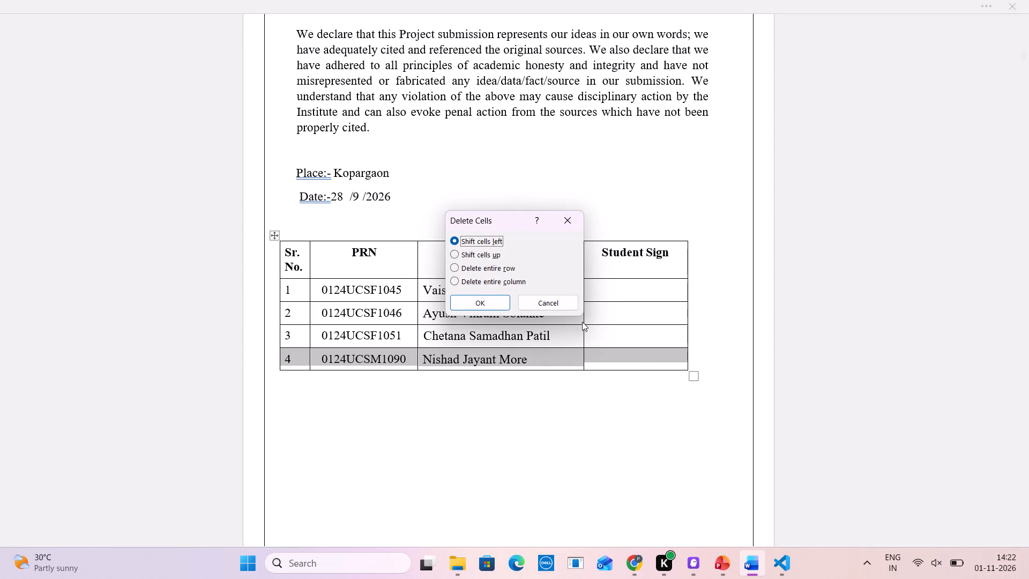
{"action": "left_click", "coordinate": [456, 267]}
{"action": "left_click", "coordinate": [481, 305]}
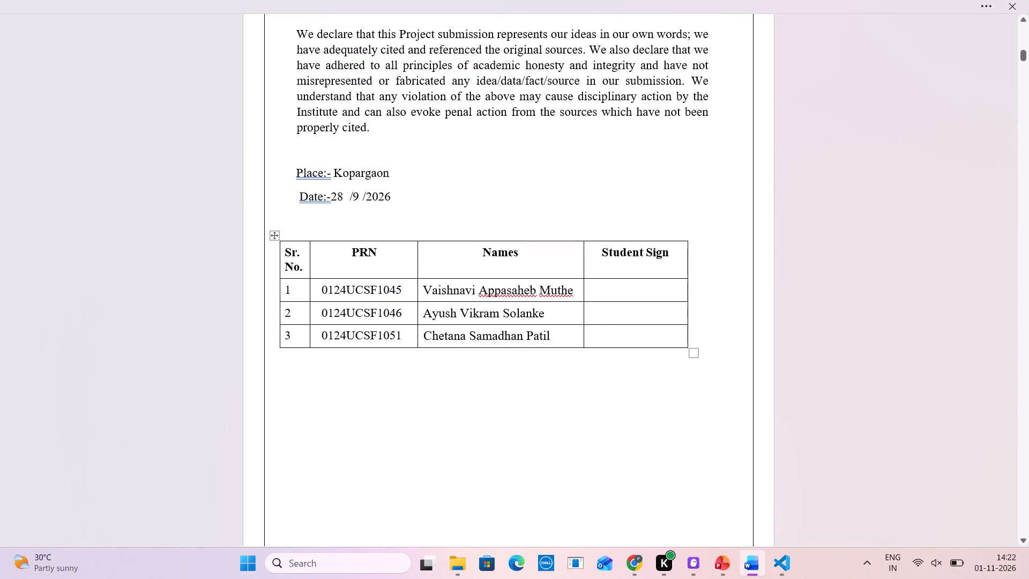
Clear the student name in row 1 of the declaration table.
{"action": "left_click_drag", "start_coordinate": [570, 294], "coordinate": [434, 284]}
{"action": "key", "text": "BackSpace"}
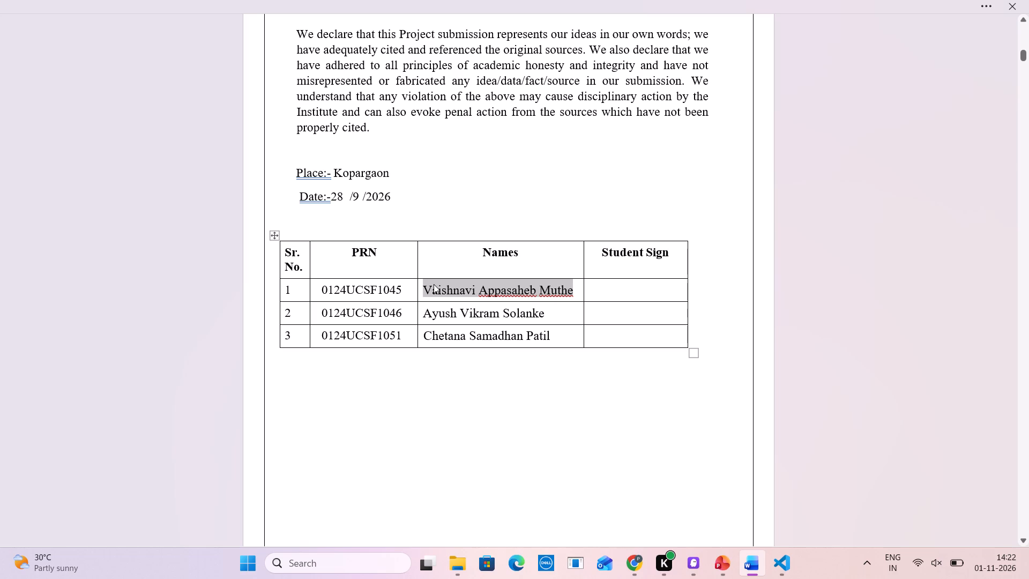
Remove the date after "Date:-" on the declaration page, leaving one space after the label.
{"action": "left_click", "coordinate": [397, 199]}
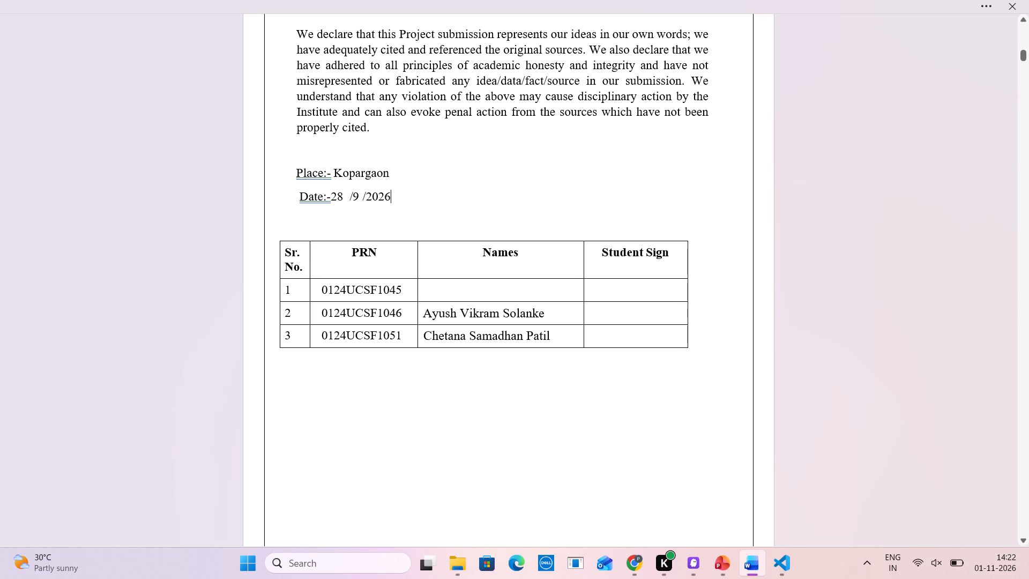
{"action": "key", "text": "BackSpace"}
{"action": "key", "text": "BackSpace"}
{"action": "key", "text": "BackSpace"}
{"action": "key", "text": "BackSpace"}
{"action": "key", "text": "BackSpace"}
{"action": "key", "text": "BackSpace"}
{"action": "key", "text": "BackSpace"}
{"action": "key", "text": "BackSpace"}
{"action": "key", "text": "BackSpace"}
{"action": "key", "text": "BackSpace"}
{"action": "key", "text": "BackSpace"}
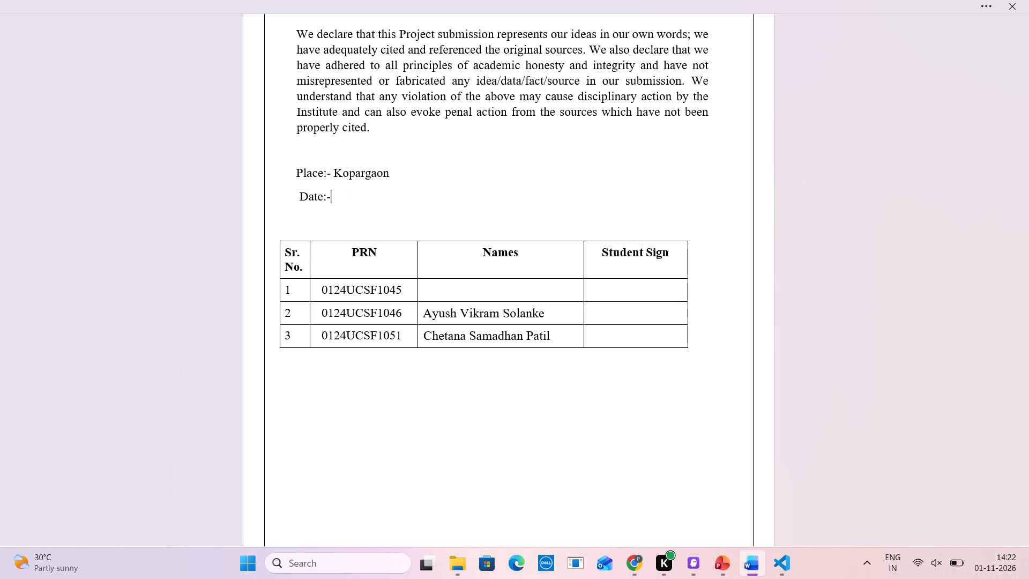
{"action": "key", "text": "space"}
Enter the first team member's full name, surname first, in the empty Names cell of row 1.
{"action": "scroll", "coordinate": [397, 199], "scroll_direction": "up", "scroll_amount": 1}
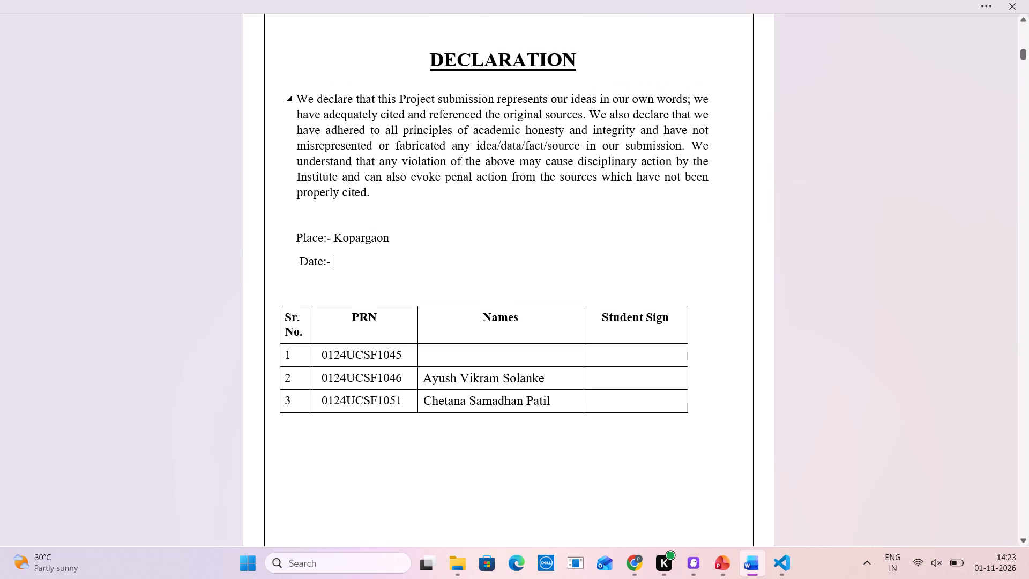
{"action": "scroll", "coordinate": [397, 199], "scroll_direction": "down", "scroll_amount": 1}
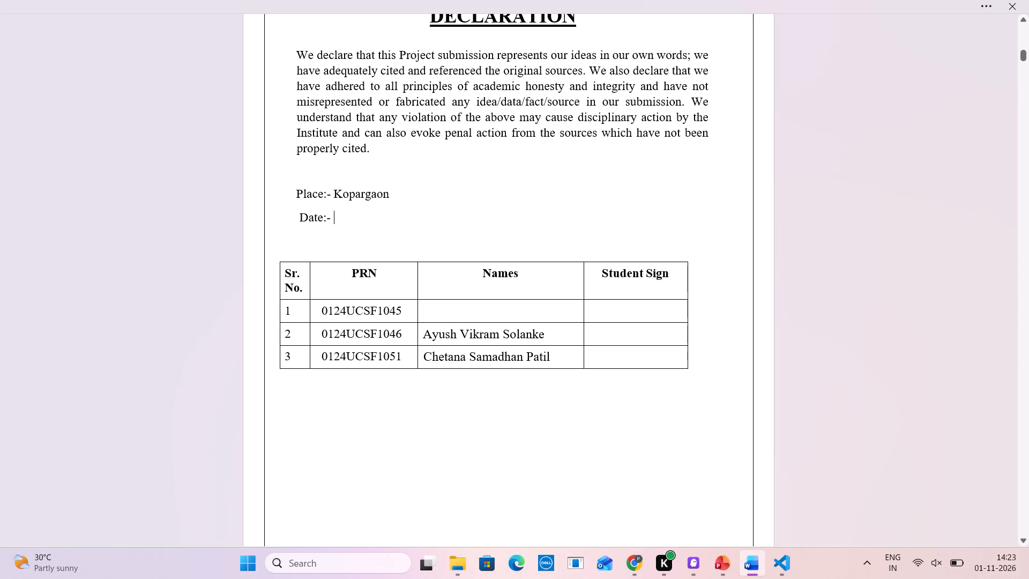
{"action": "scroll", "coordinate": [397, 199], "scroll_direction": "down", "scroll_amount": 1}
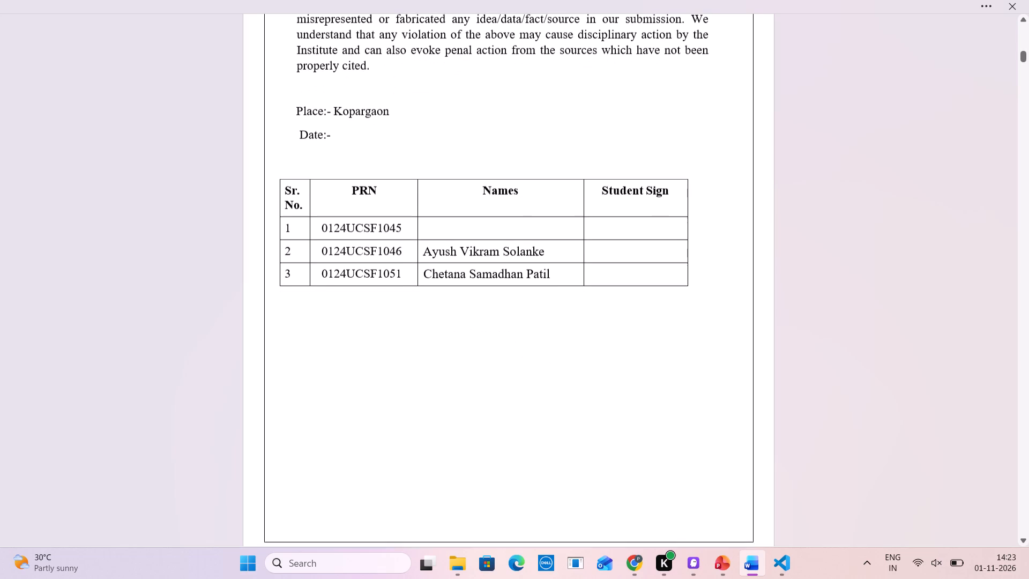
{"action": "left_click", "coordinate": [434, 226]}
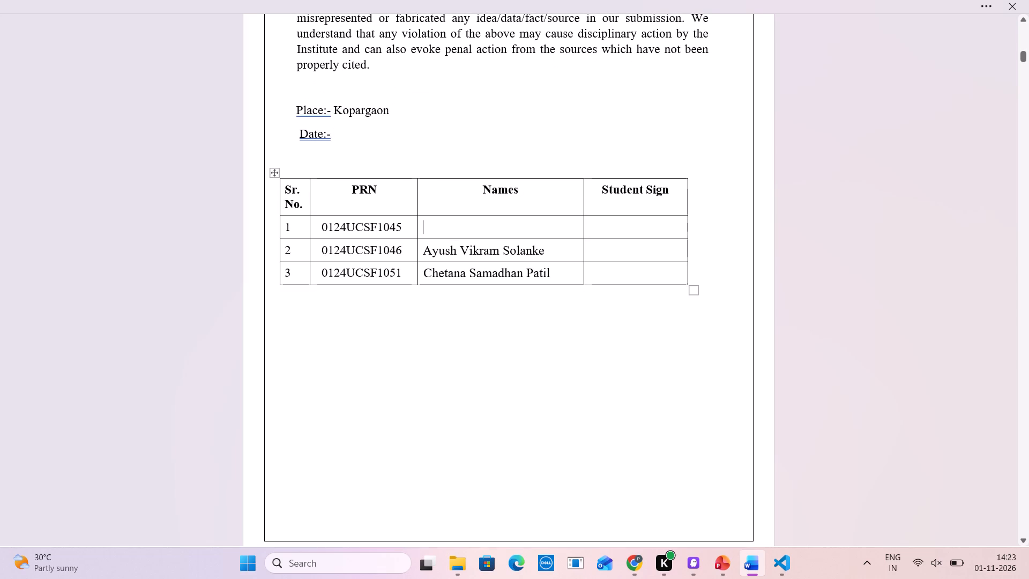
{"action": "type", "text": "ah"}
{"action": "key", "text": "BackSpace"}
{"action": "key", "text": "BackSpace"}
{"action": "key", "text": "BackSpace"}
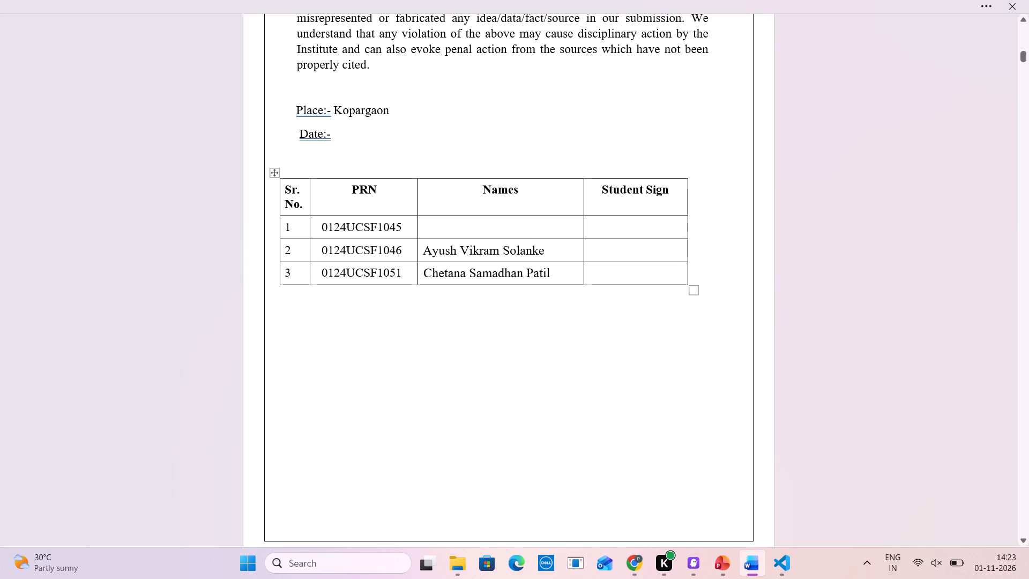
{"action": "key", "text": "g"}
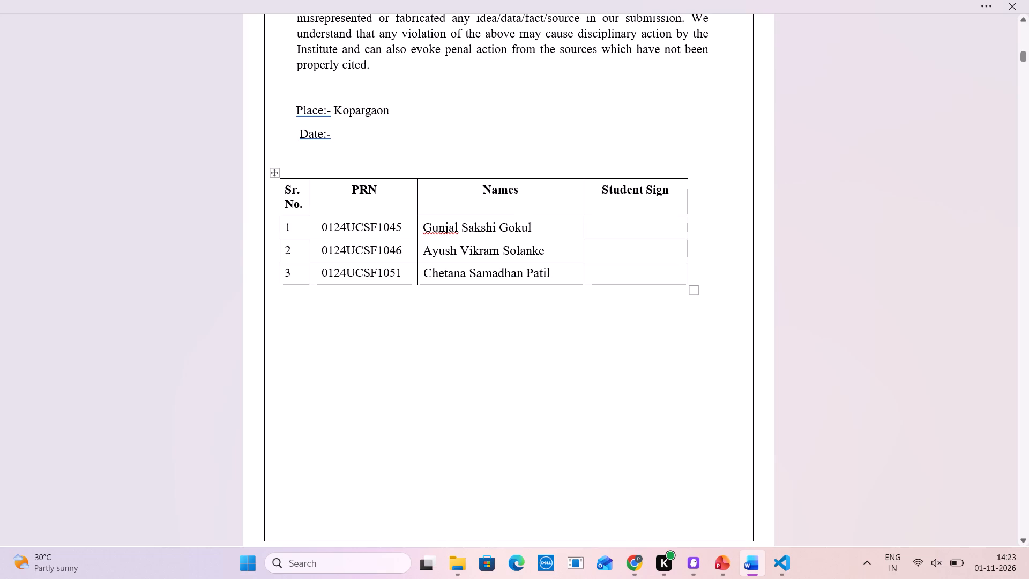
Replace the student name in row 2 of the declaration table with the second team member's surname and first name.
{"action": "left_click", "coordinate": [543, 254]}
{"action": "left_click", "coordinate": [543, 254]}
{"action": "key", "text": "BackSpace"}
{"action": "key", "text": "BackSpace"}
{"action": "key", "text": "BackSpace"}
{"action": "key", "text": "BackSpace"}
{"action": "key", "text": "BackSpace"}
{"action": "key", "text": "BackSpace"}
{"action": "key", "text": "BackSpace"}
{"action": "key", "text": "BackSpace"}
{"action": "key", "text": "BackSpace"}
{"action": "key", "text": "BackSpace"}
{"action": "key", "text": "BackSpace"}
{"action": "key", "text": "BackSpace"}
{"action": "key", "text": "BackSpace"}
{"action": "key", "text": "BackSpace"}
{"action": "key", "text": "BackSpace"}
{"action": "key", "text": "BackSpace"}
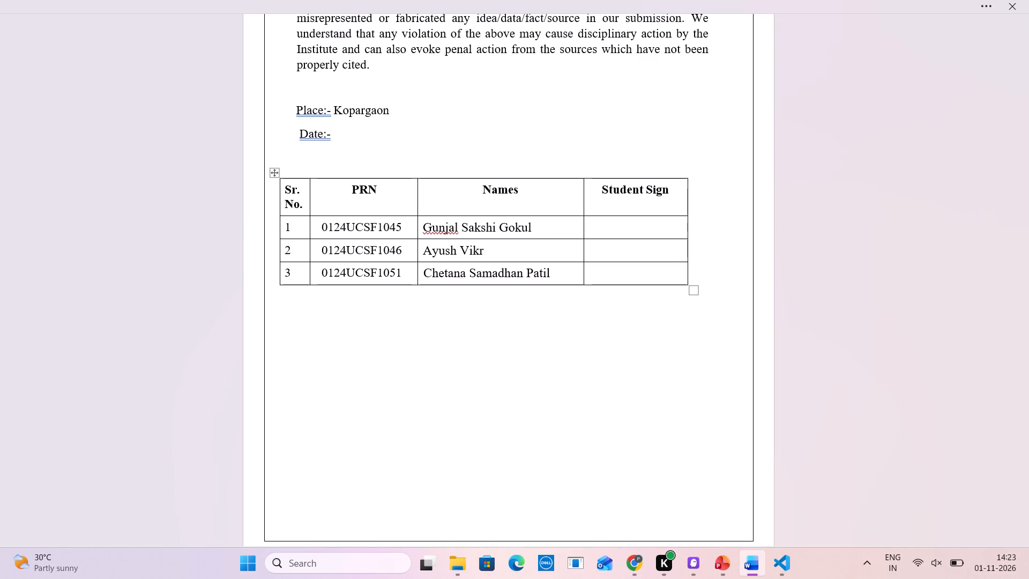
{"action": "key", "text": "BackSpace"}
{"action": "key", "text": "BackSpace"}
{"action": "key", "text": "BackSpace"}
{"action": "key", "text": "BackSpace"}
{"action": "key", "text": "k"}
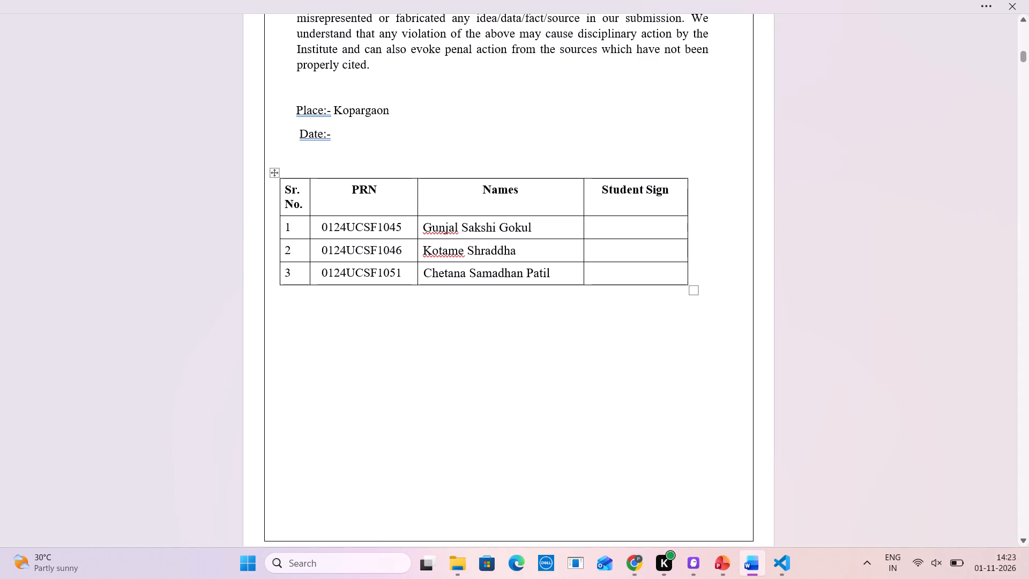
Replace the student name in row 3 of the declaration table with the third team member's full name, surname first.
{"action": "left_click", "coordinate": [549, 271]}
{"action": "key", "text": "BackSpace"}
{"action": "key", "text": "BackSpace"}
{"action": "key", "text": "BackSpace"}
{"action": "key", "text": "BackSpace"}
{"action": "key", "text": "BackSpace"}
{"action": "key", "text": "BackSpace"}
{"action": "key", "text": "BackSpace"}
{"action": "key", "text": "BackSpace"}
{"action": "key", "text": "BackSpace"}
{"action": "key", "text": "BackSpace"}
{"action": "key", "text": "BackSpace"}
{"action": "key", "text": "BackSpace"}
{"action": "key", "text": "BackSpace"}
{"action": "key", "text": "BackSpace"}
{"action": "key", "text": "BackSpace"}
{"action": "key", "text": "BackSpace"}
{"action": "key", "text": "BackSpace"}
{"action": "key", "text": "BackSpace"}
{"action": "key", "text": "BackSpace"}
{"action": "key", "text": "BackSpace"}
{"action": "key", "text": "BackSpace"}
{"action": "key", "text": "BackSpace"}
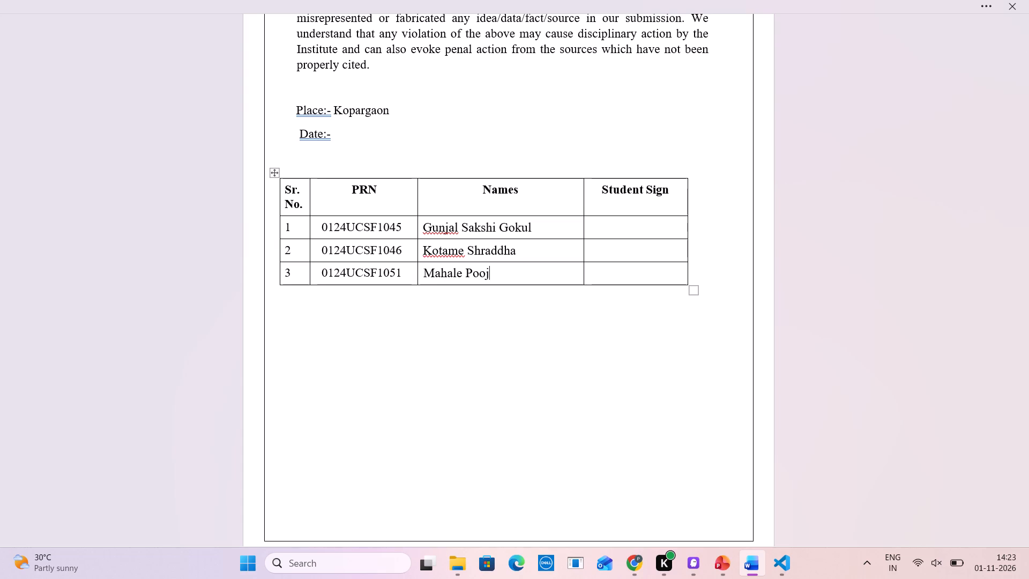
{"action": "type", "text": "ahes"}
{"action": "key", "text": "h"}
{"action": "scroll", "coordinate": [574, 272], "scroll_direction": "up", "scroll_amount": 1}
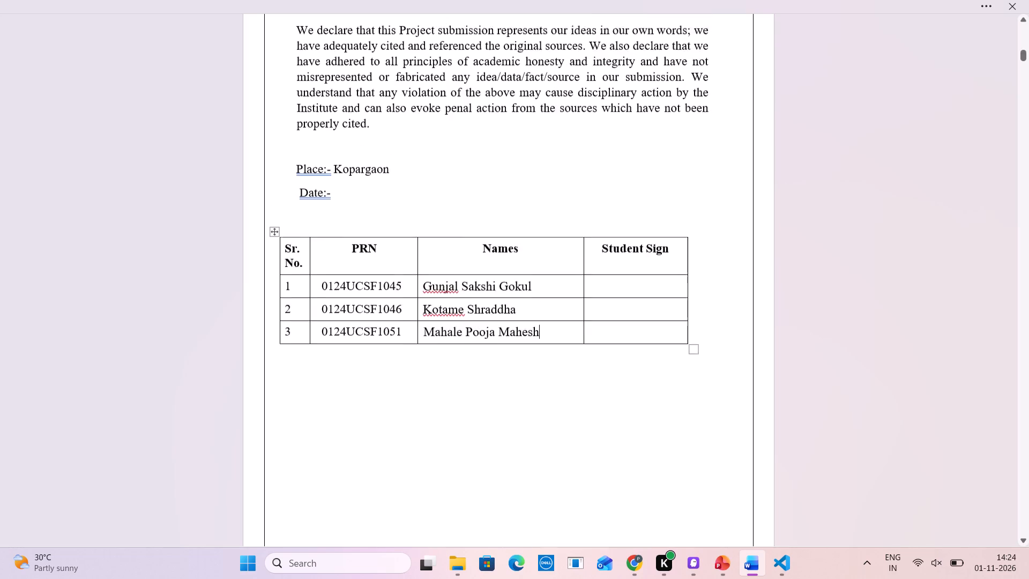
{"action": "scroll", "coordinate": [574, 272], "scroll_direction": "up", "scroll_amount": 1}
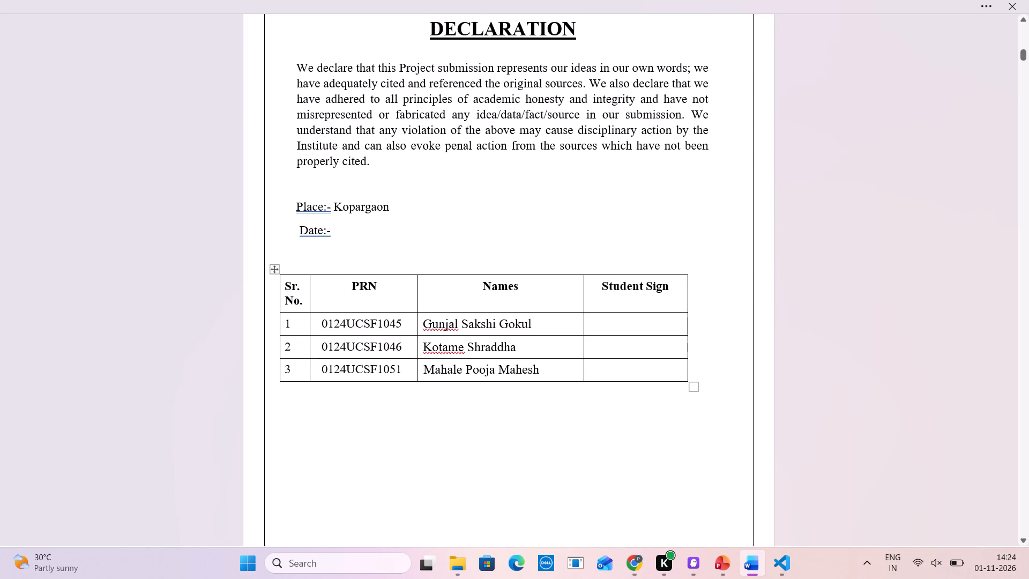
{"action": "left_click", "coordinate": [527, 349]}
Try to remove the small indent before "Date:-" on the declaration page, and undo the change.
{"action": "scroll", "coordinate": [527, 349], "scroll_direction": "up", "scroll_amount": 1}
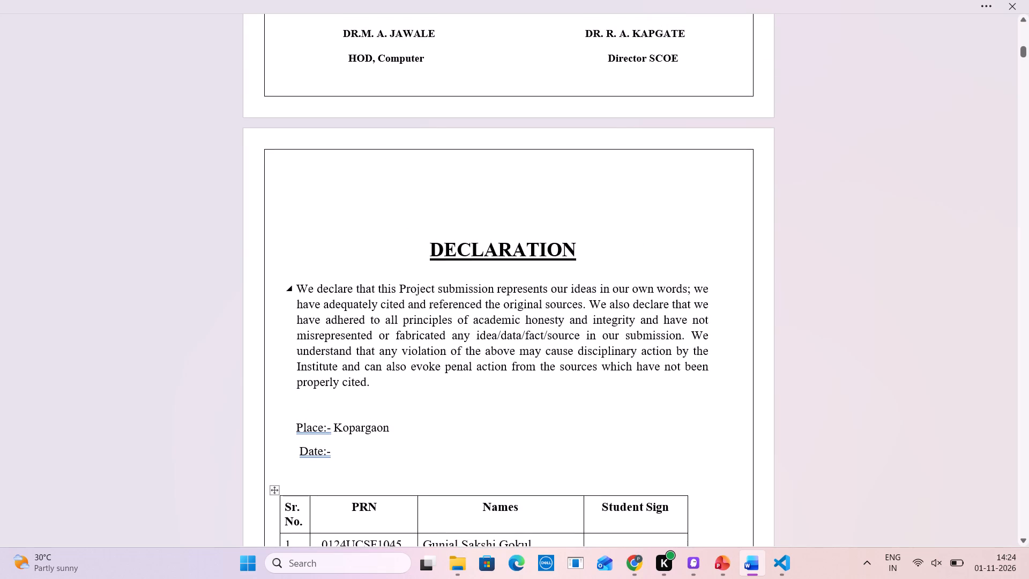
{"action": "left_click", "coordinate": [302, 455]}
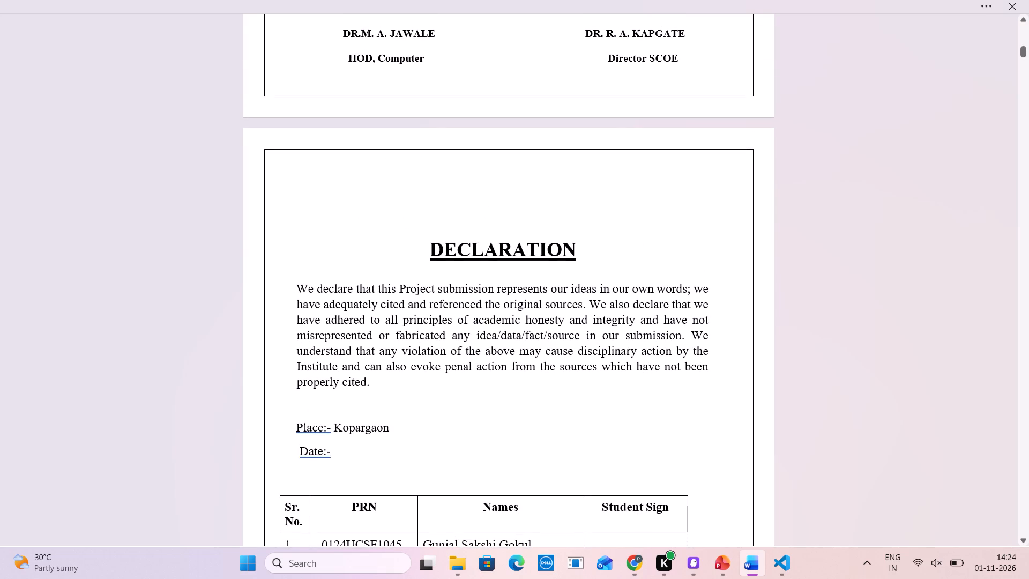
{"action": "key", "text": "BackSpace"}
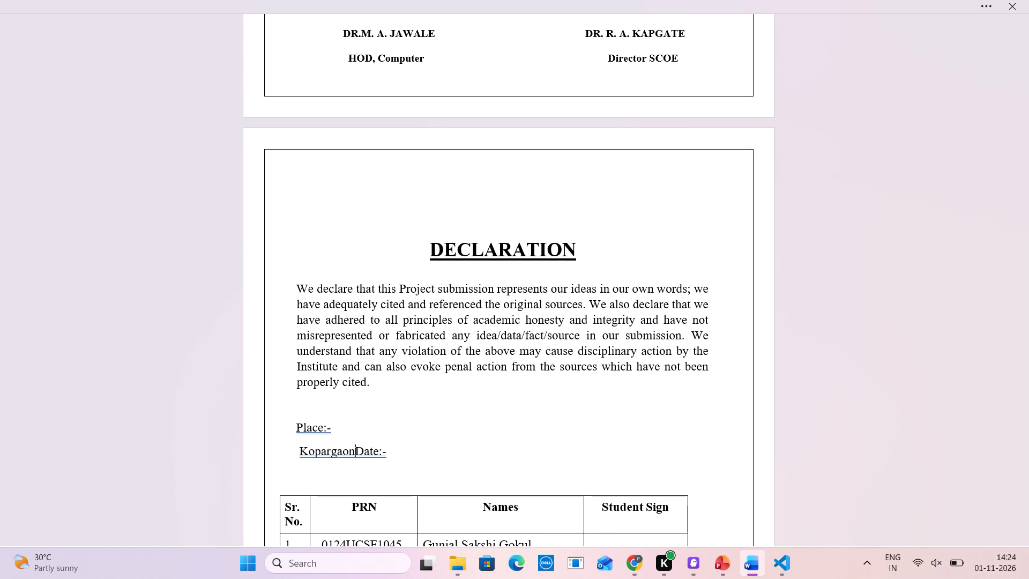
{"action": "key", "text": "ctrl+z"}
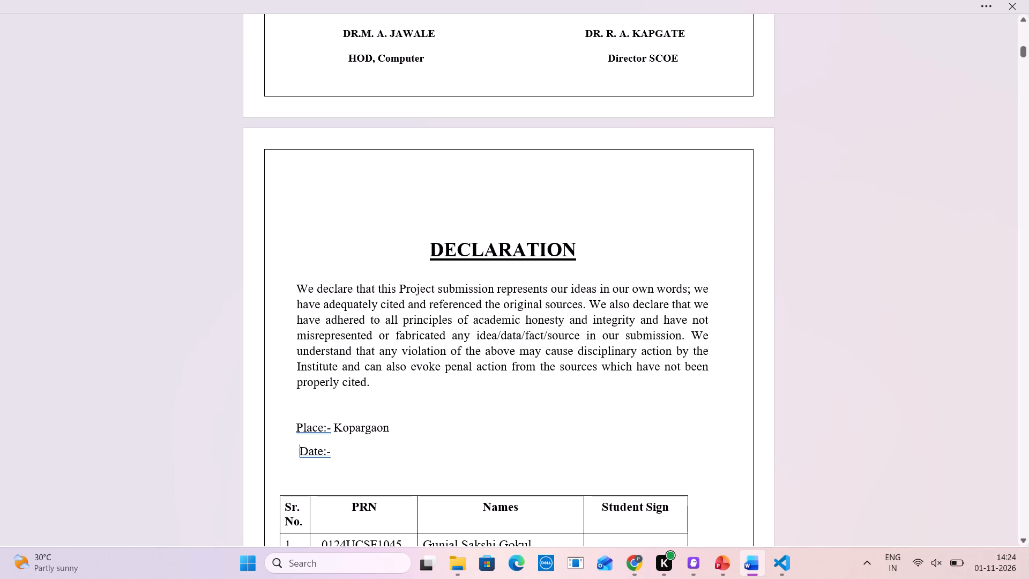
Delete the old four-student names and PRN table under "Submitted By" on the certificate page.
{"action": "scroll", "coordinate": [314, 463], "scroll_direction": "up", "scroll_amount": 3}
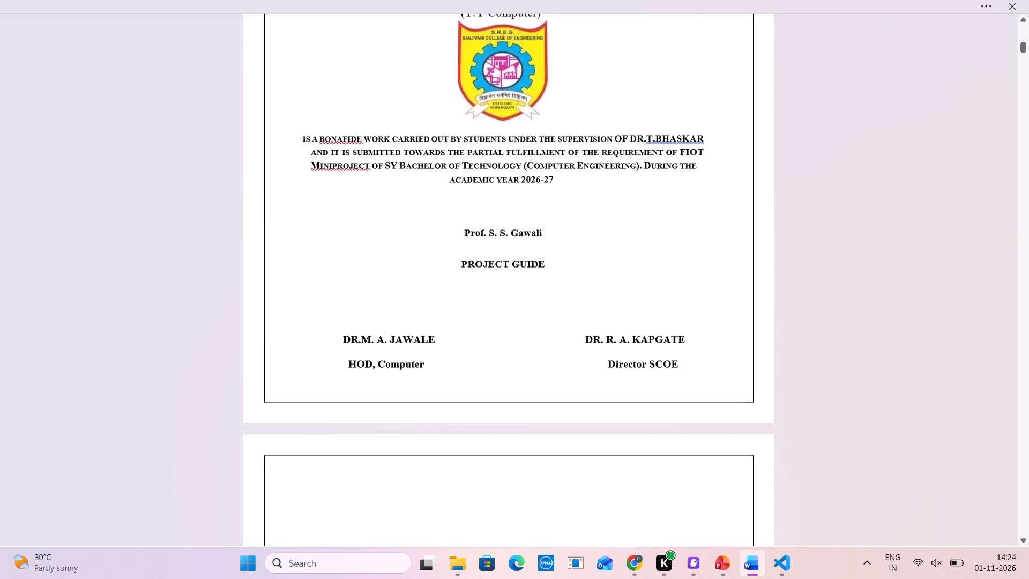
{"action": "scroll", "coordinate": [314, 463], "scroll_direction": "up", "scroll_amount": 2}
{"action": "scroll", "coordinate": [314, 463], "scroll_direction": "down", "scroll_amount": 4}
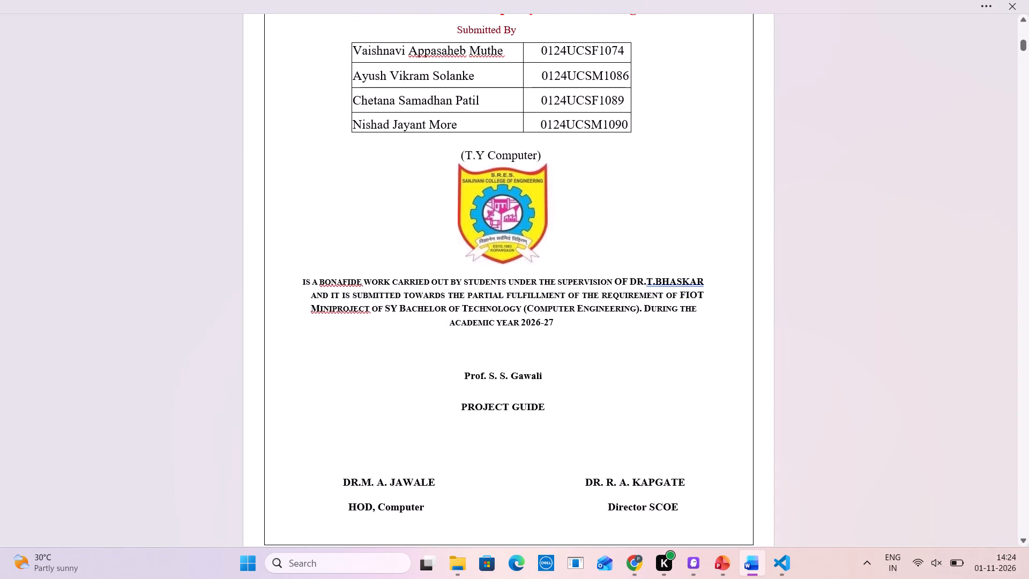
{"action": "scroll", "coordinate": [314, 463], "scroll_direction": "up", "scroll_amount": 1}
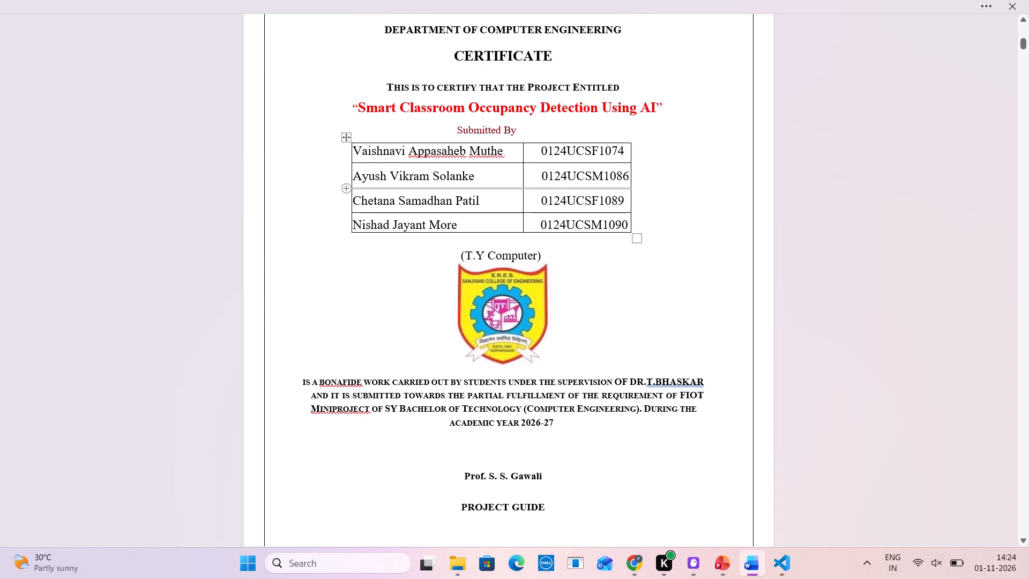
{"action": "left_click", "coordinate": [635, 237]}
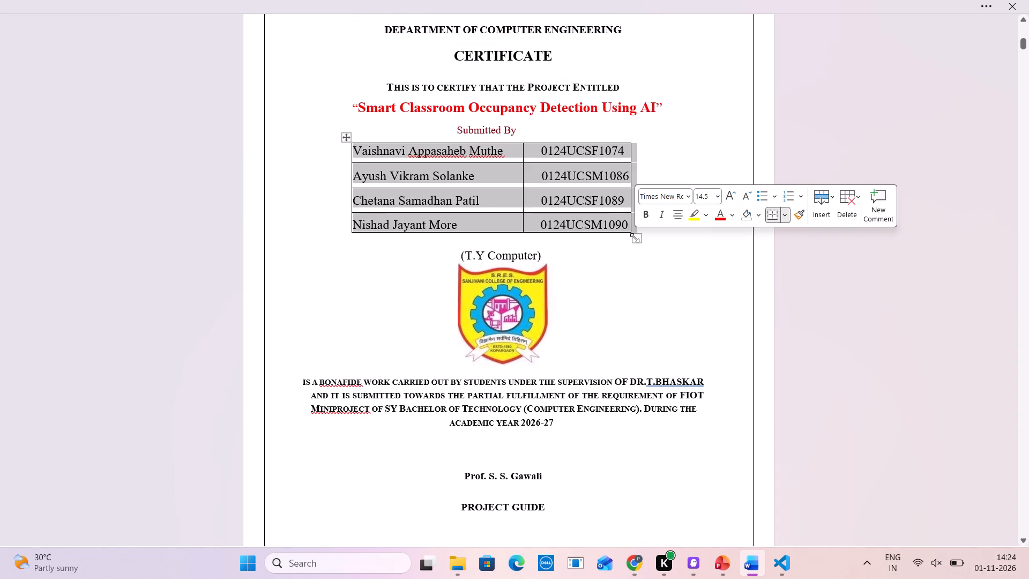
{"action": "key", "text": "BackSpace"}
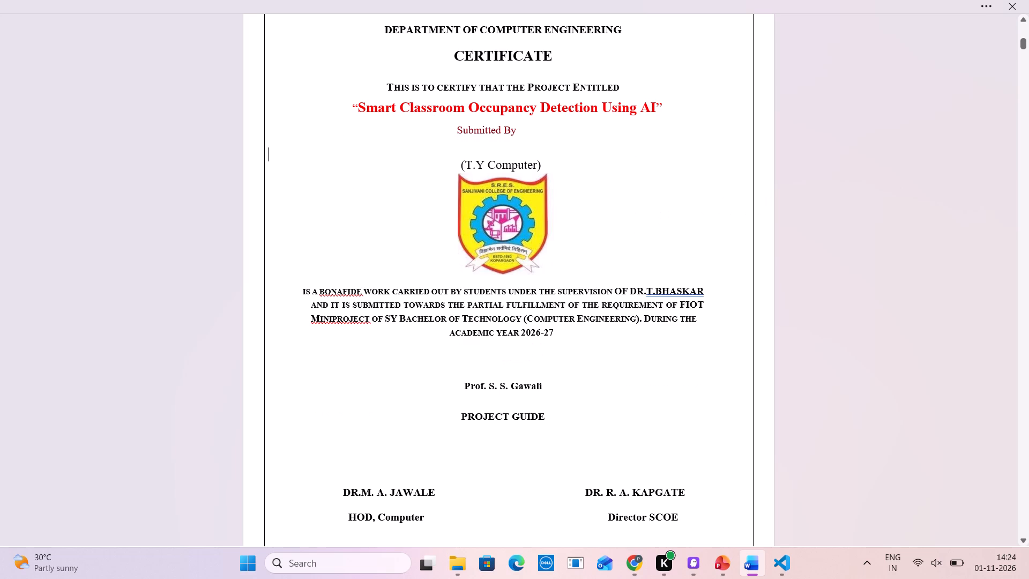
Append the second team member's middle name to the Names cell in row 2 of the declaration table.
{"action": "scroll", "coordinate": [676, 303], "scroll_direction": "down", "scroll_amount": 3}
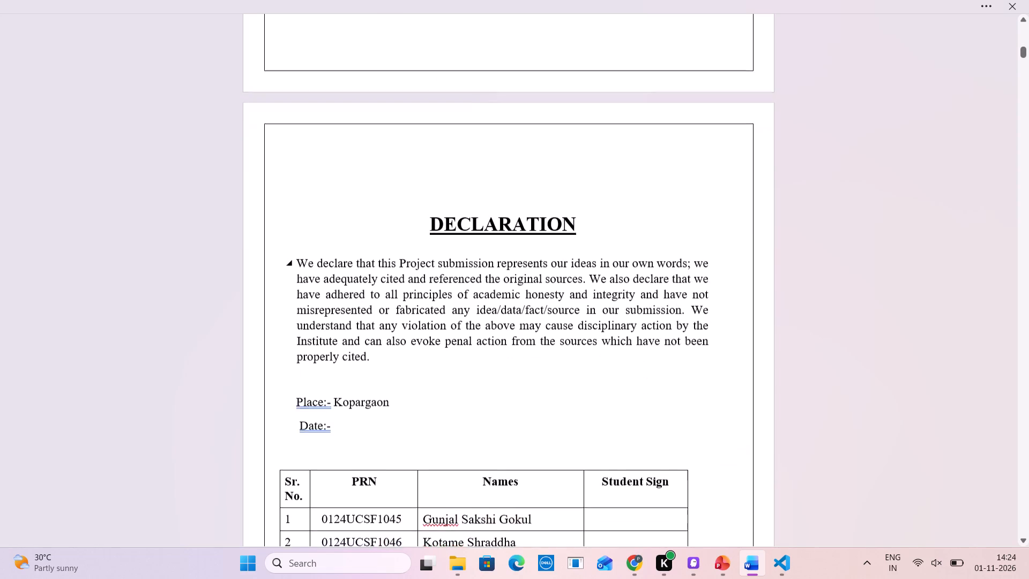
{"action": "scroll", "coordinate": [717, 373], "scroll_direction": "down", "scroll_amount": 1}
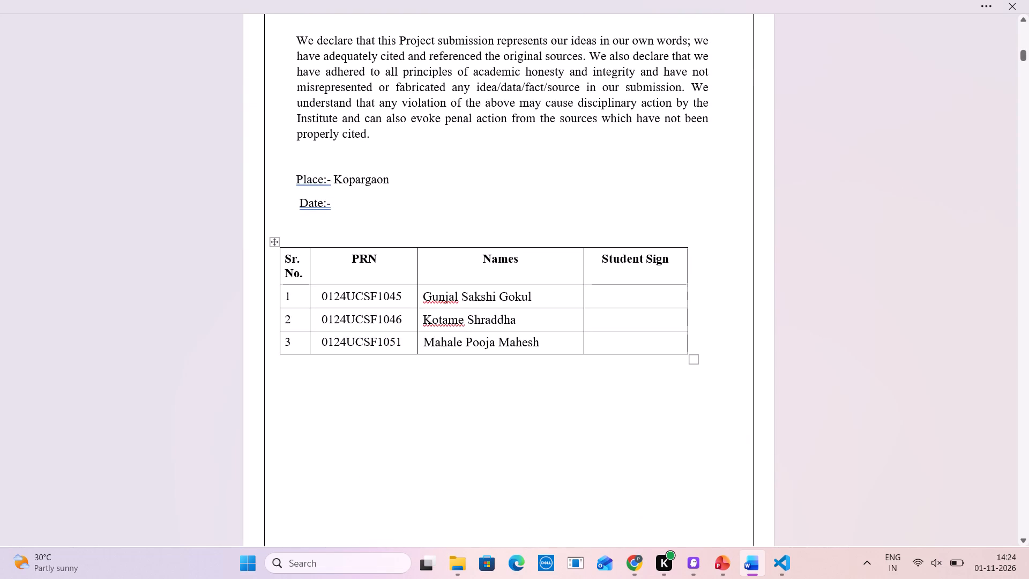
{"action": "left_click", "coordinate": [525, 323]}
{"action": "key", "text": "space"}
{"action": "key", "text": "n"}
{"action": "type", "text": "aray"}
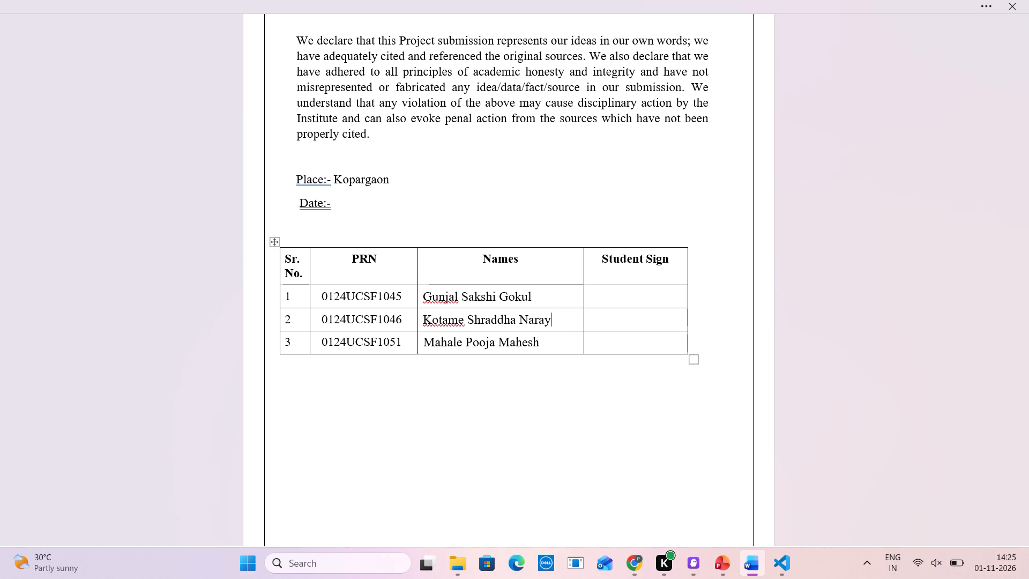
{"action": "type", "text": "an"}
Shift the declaration page's student table slightly right so its edges line up better with the declaration text.
{"action": "left_click_drag", "start_coordinate": [273, 242], "coordinate": [286, 241]}
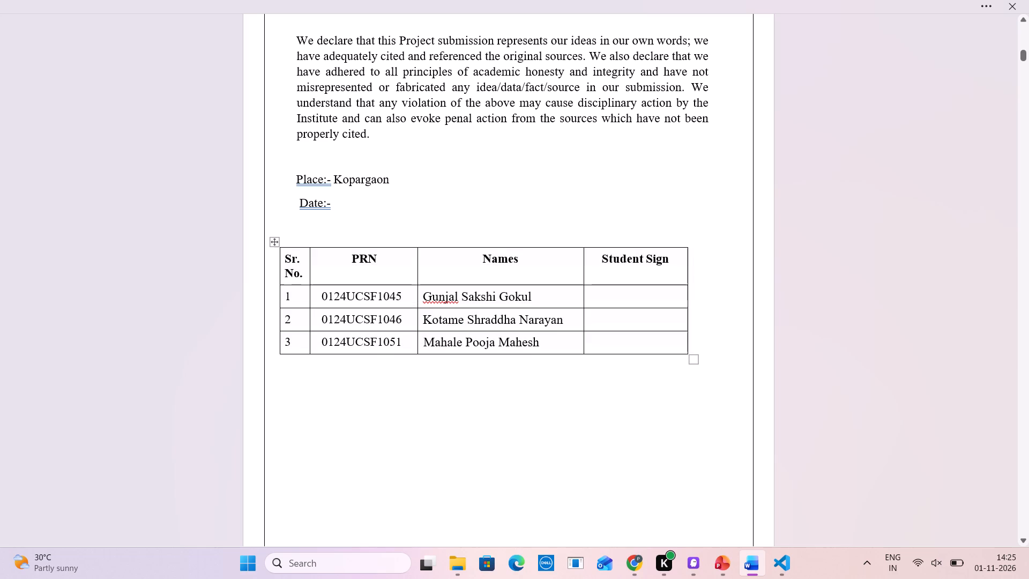
{"action": "left_click_drag", "start_coordinate": [286, 241], "coordinate": [291, 238]}
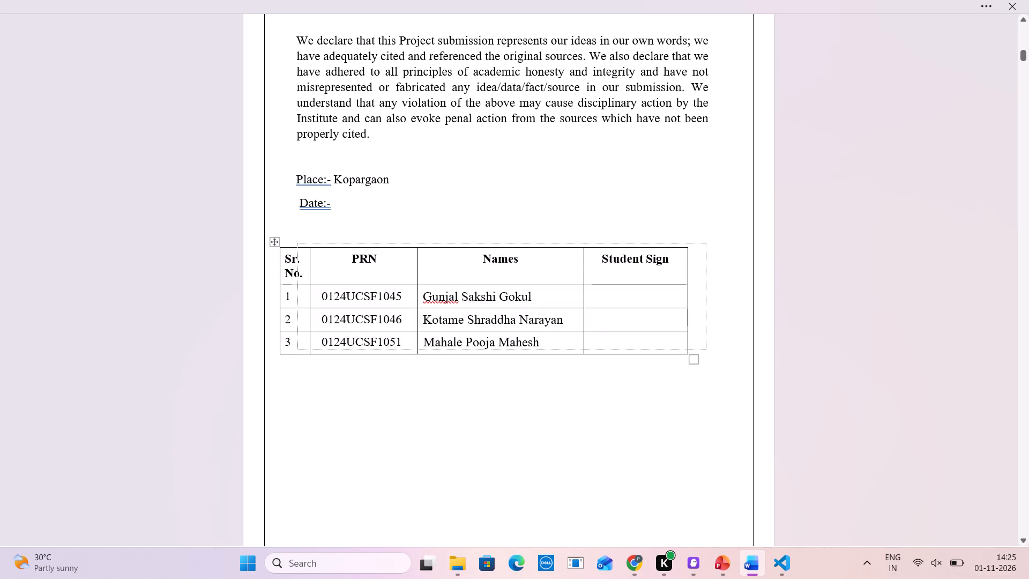
{"action": "left_click_drag", "start_coordinate": [291, 238], "coordinate": [291, 239]}
{"action": "left_click", "coordinate": [370, 380]}
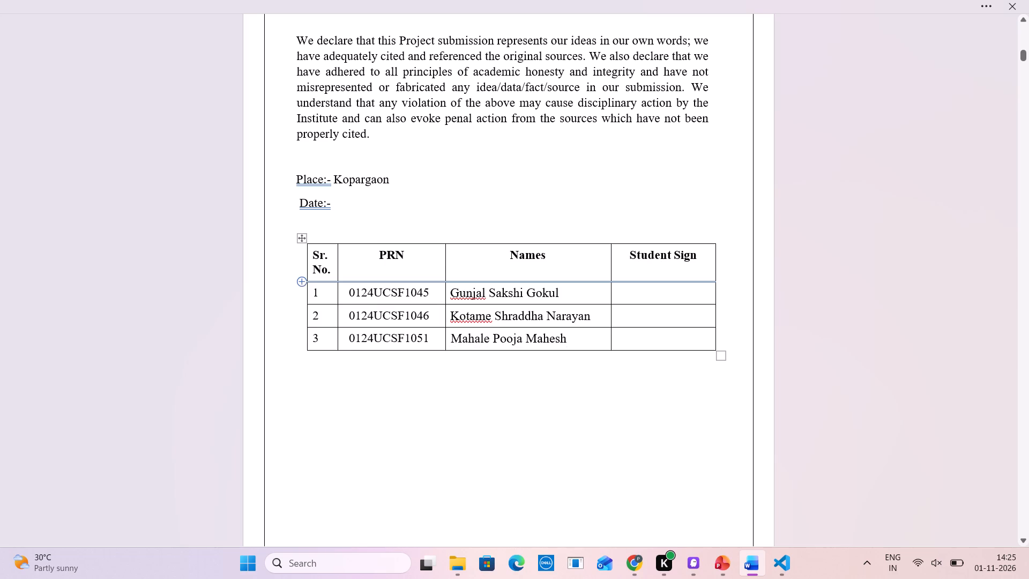
Copy the declaration page's student table and paste it on a new line under "Submitted By" on the certificate page.
{"action": "left_click", "coordinate": [300, 242]}
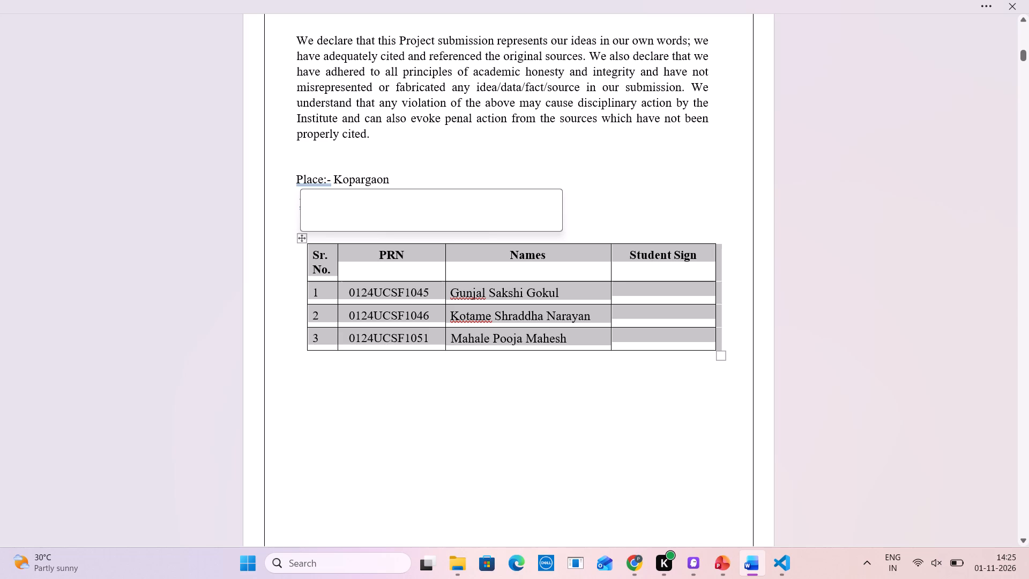
{"action": "key", "text": "ctrl+c"}
{"action": "left_click", "coordinate": [300, 242]}
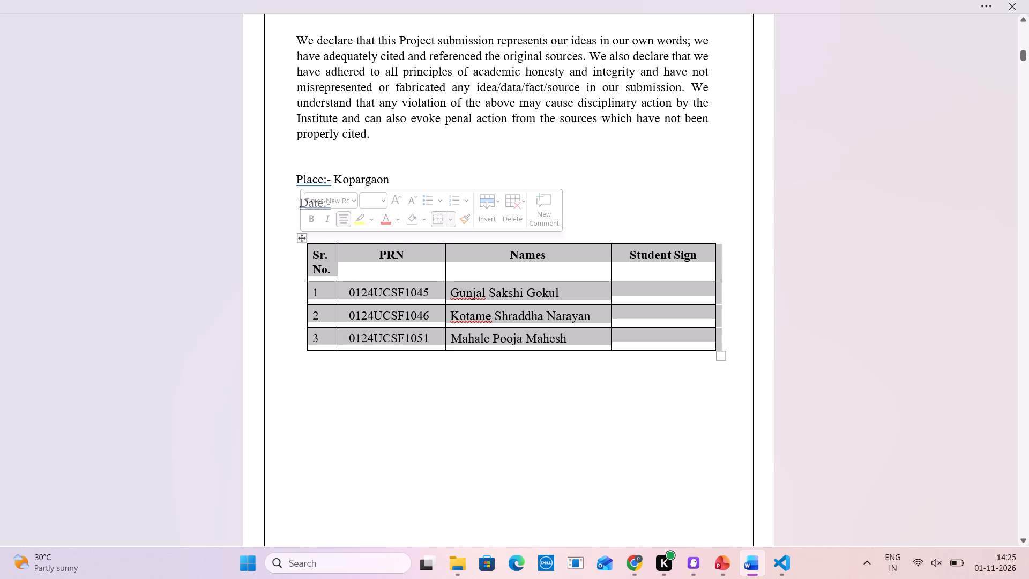
{"action": "left_click", "coordinate": [412, 370]}
{"action": "scroll", "coordinate": [434, 310], "scroll_direction": "up", "scroll_amount": 3}
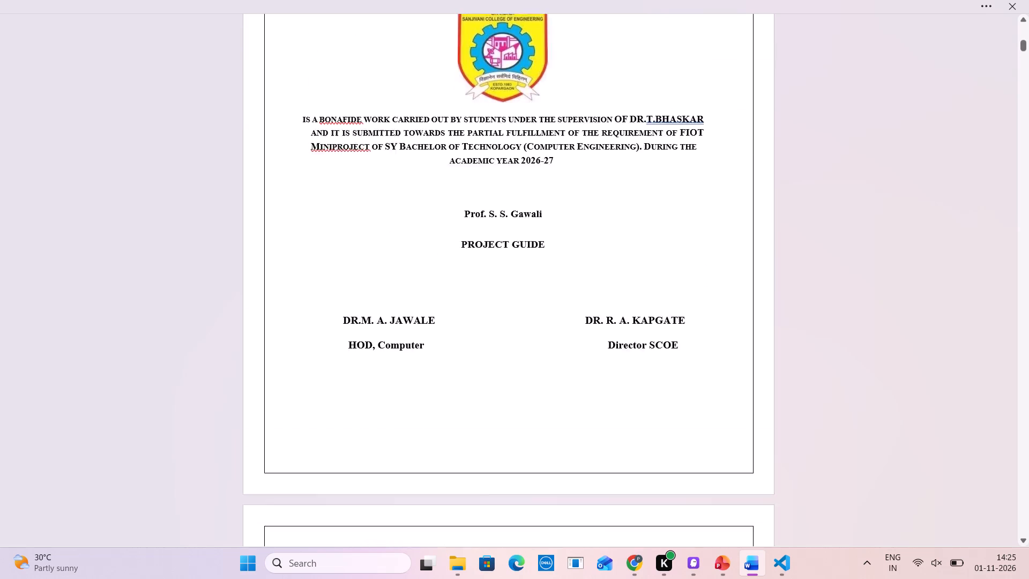
{"action": "scroll", "coordinate": [434, 310], "scroll_direction": "up", "scroll_amount": 1}
{"action": "scroll", "coordinate": [491, 355], "scroll_direction": "up", "scroll_amount": 1}
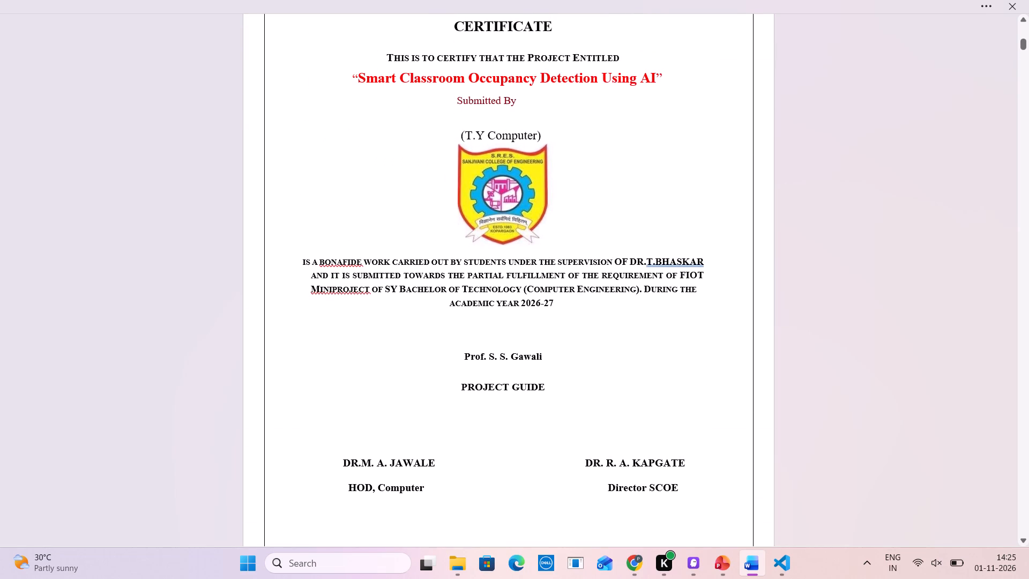
{"action": "scroll", "coordinate": [491, 355], "scroll_direction": "up", "scroll_amount": 1}
{"action": "left_click", "coordinate": [521, 188]}
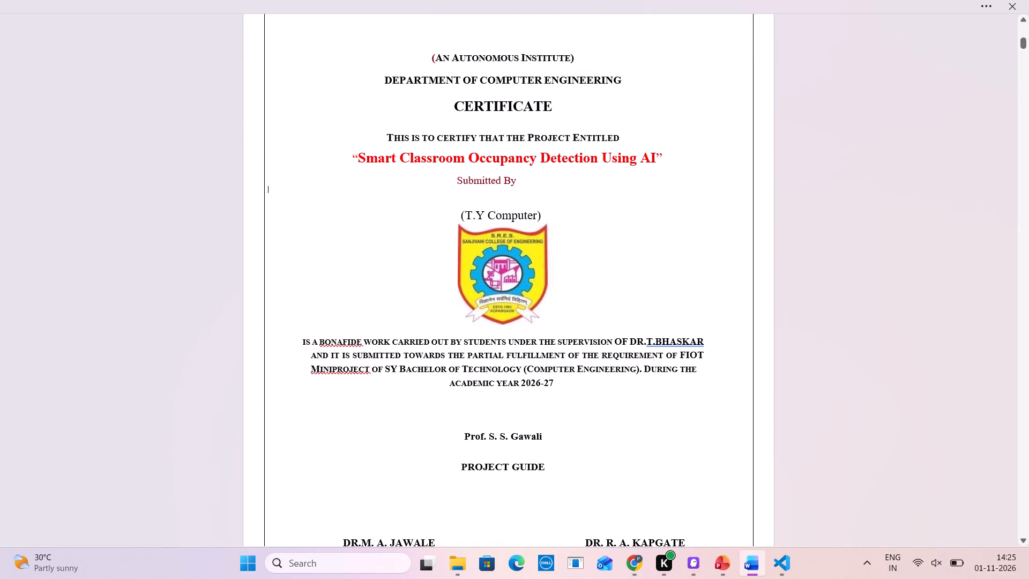
{"action": "left_click", "coordinate": [521, 182]}
{"action": "key", "text": "Return"}
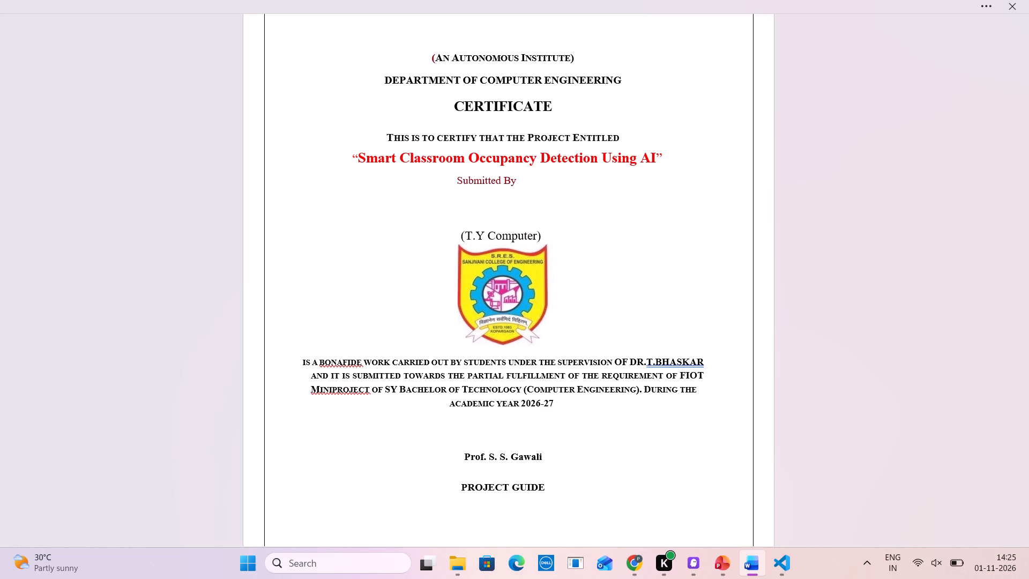
{"action": "key", "text": "ctrl+v"}
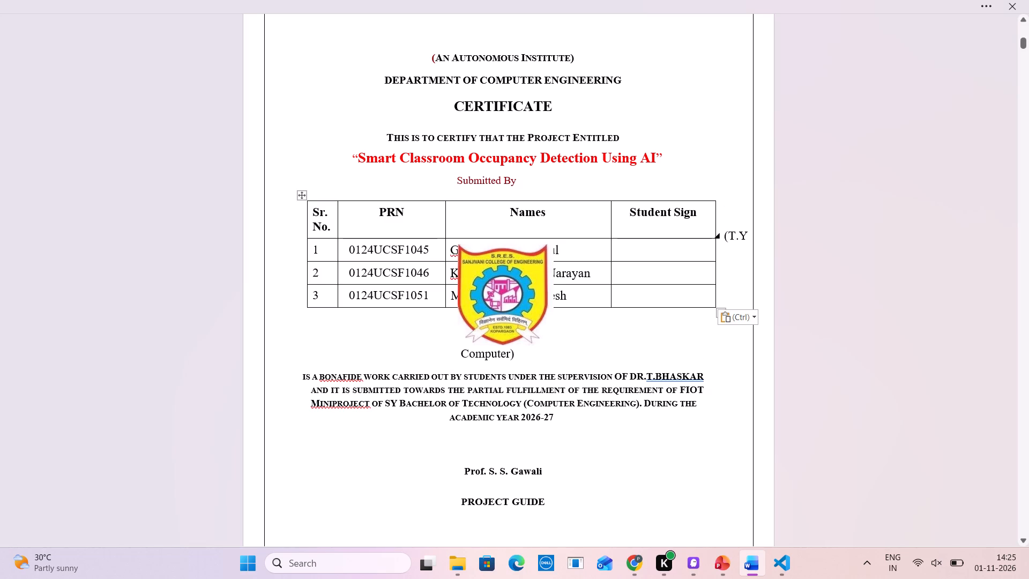
Insert blank lines before "(T.Y Computer)" on the certificate page to push that line and the college logo below the pasted table.
{"action": "left_click", "coordinate": [447, 228]}
{"action": "left_click", "coordinate": [725, 234]}
{"action": "key", "text": "Return"}
{"action": "key", "text": "Return"}
{"action": "key", "text": "Return"}
{"action": "key", "text": "Return"}
{"action": "key", "text": "Return"}
{"action": "key", "text": "Return"}
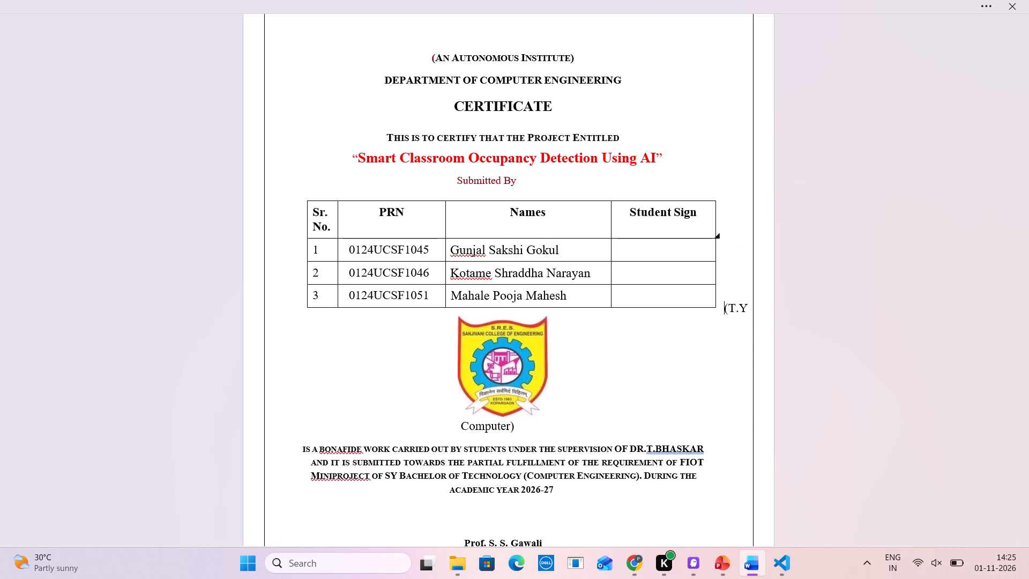
{"action": "key", "text": "Return"}
{"action": "scroll", "coordinate": [725, 234], "scroll_direction": "down", "scroll_amount": 2}
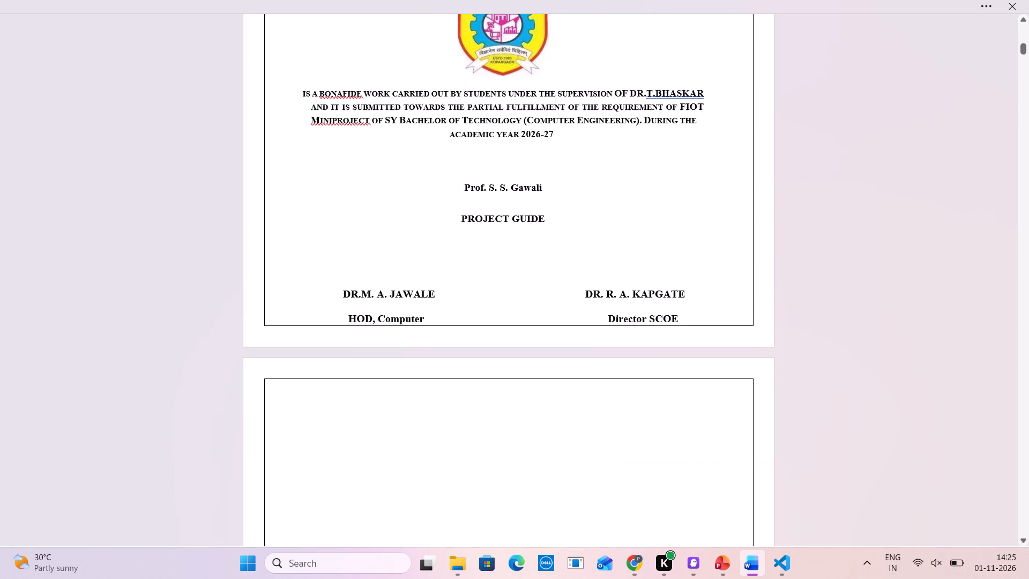
Place the insertion point before "(An Autonomous Institute)" at the top of the certificate page.
{"action": "scroll", "coordinate": [725, 234], "scroll_direction": "up", "scroll_amount": 2}
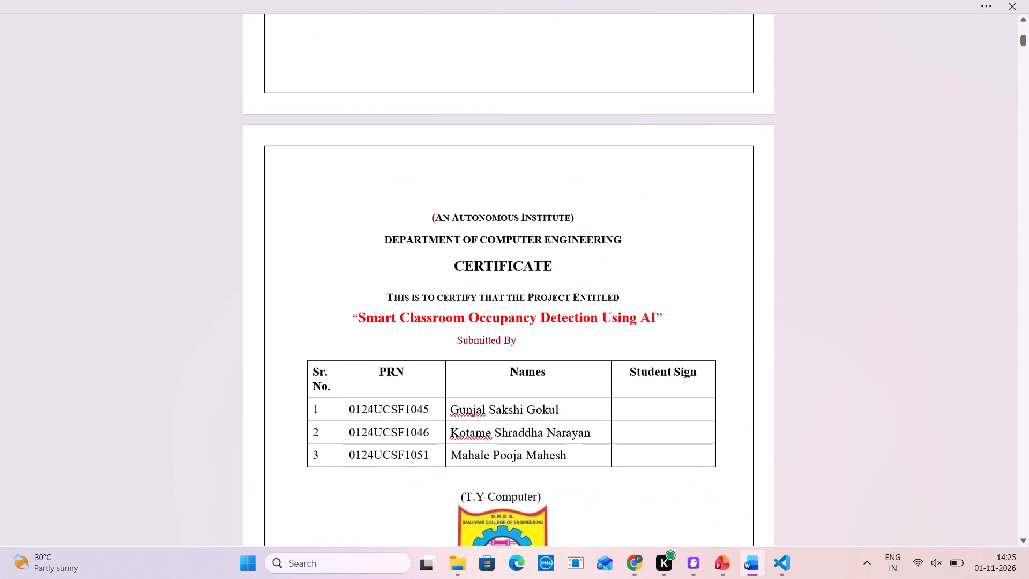
{"action": "left_click", "coordinate": [394, 179]}
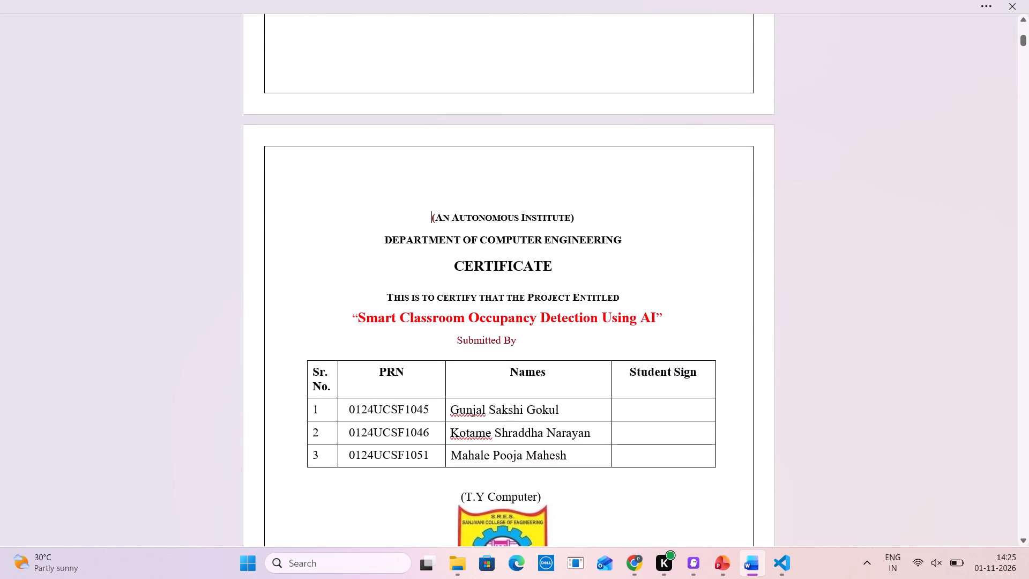
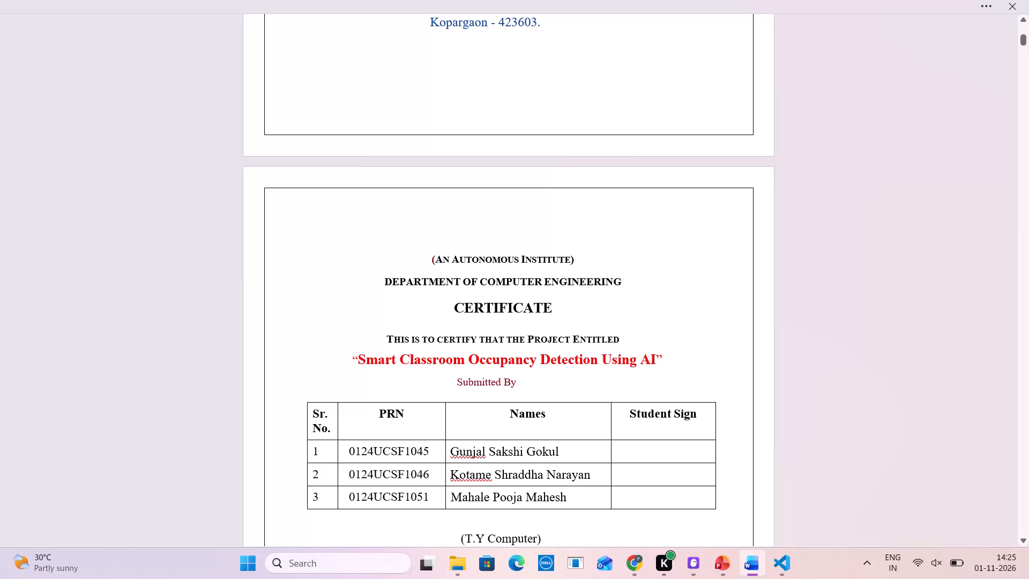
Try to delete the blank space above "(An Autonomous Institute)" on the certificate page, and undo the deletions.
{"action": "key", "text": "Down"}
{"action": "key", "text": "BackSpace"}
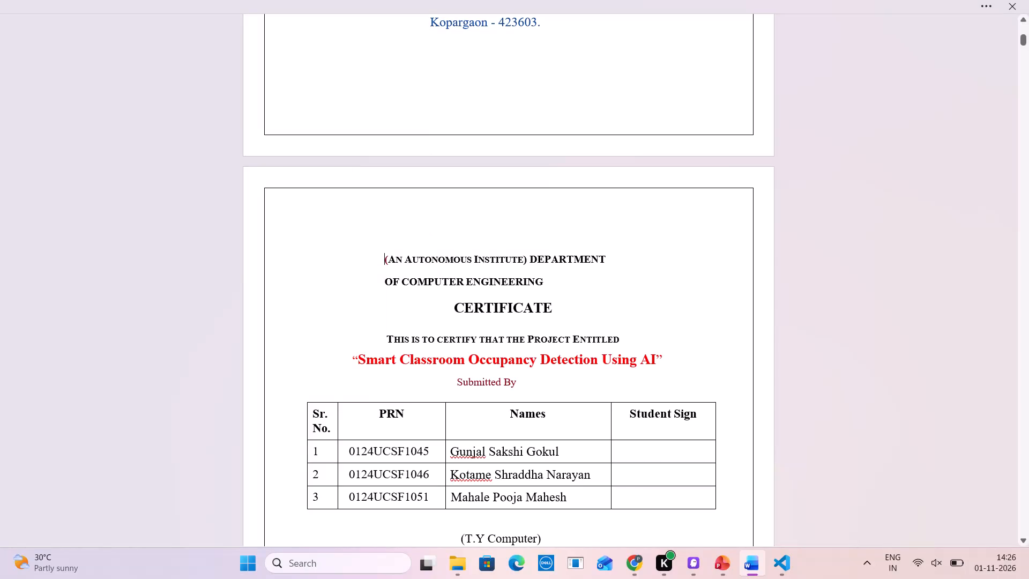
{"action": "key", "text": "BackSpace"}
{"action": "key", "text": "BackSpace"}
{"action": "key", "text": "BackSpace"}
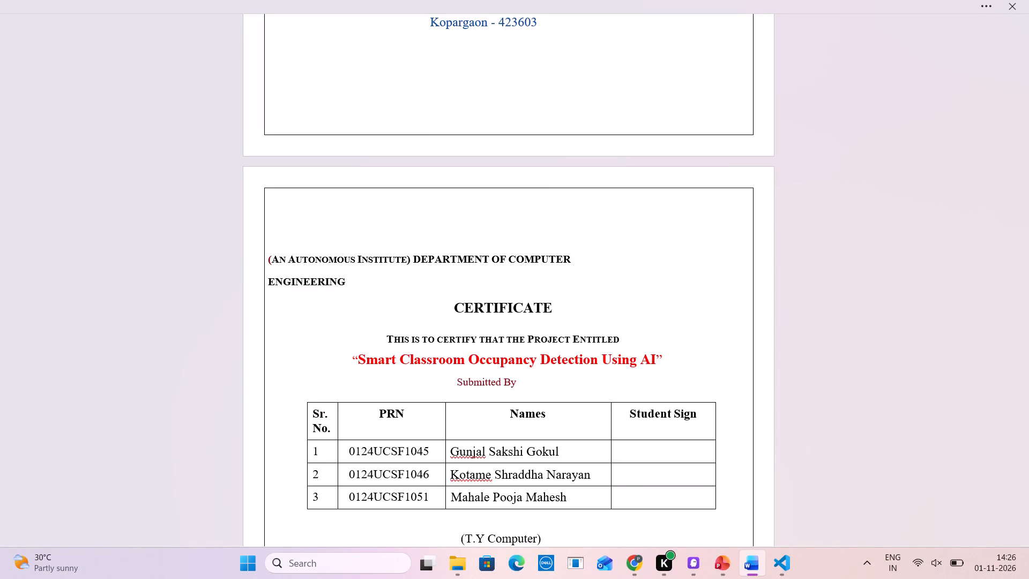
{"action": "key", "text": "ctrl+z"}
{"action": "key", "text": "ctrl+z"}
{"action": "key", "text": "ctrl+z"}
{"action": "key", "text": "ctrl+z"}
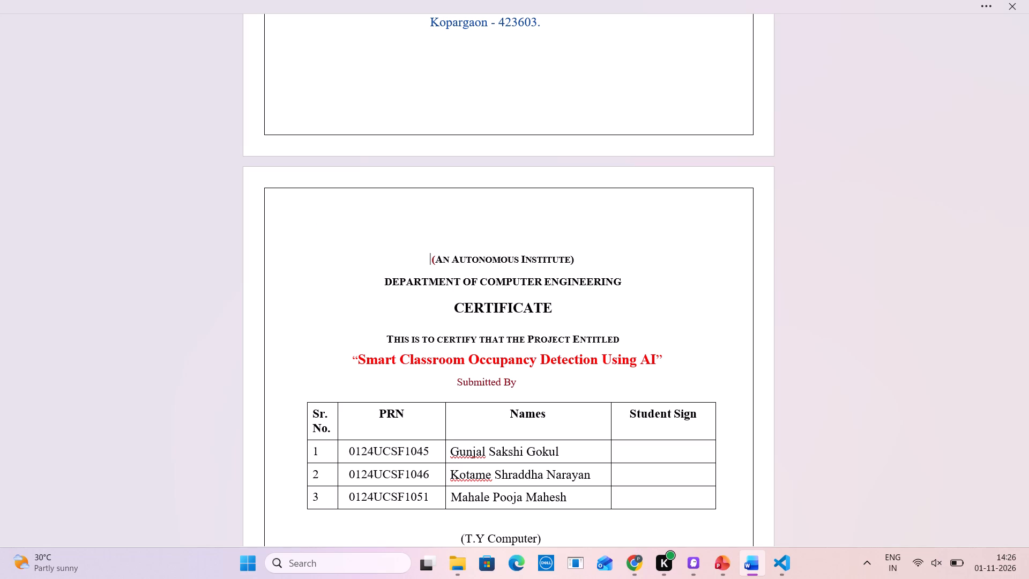
Delete the "Student Sign" column from the student table on the certificate page.
{"action": "scroll", "coordinate": [393, 175], "scroll_direction": "down", "scroll_amount": 1}
{"action": "scroll", "coordinate": [438, 195], "scroll_direction": "down", "scroll_amount": 1}
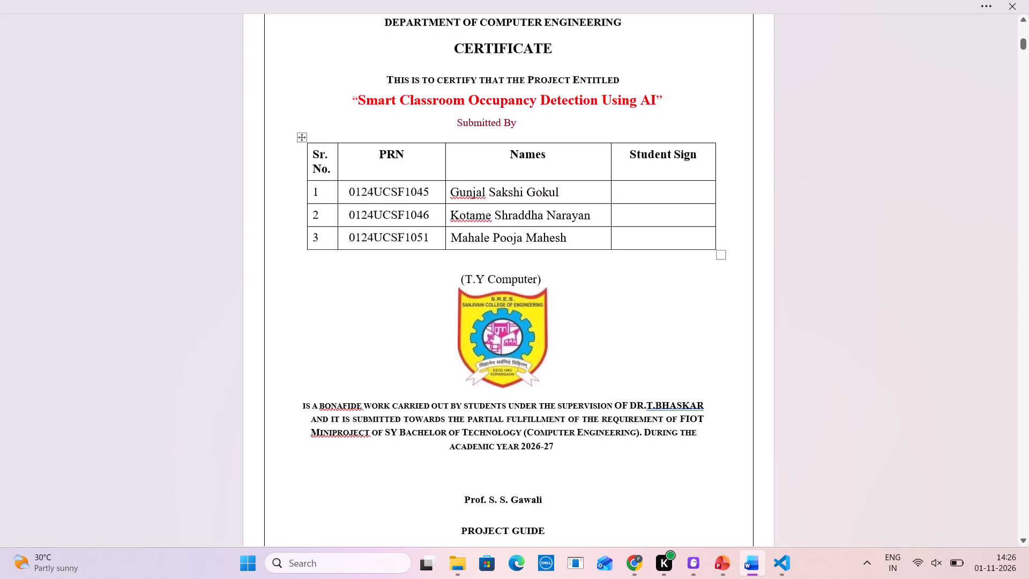
{"action": "scroll", "coordinate": [438, 195], "scroll_direction": "down", "scroll_amount": 1}
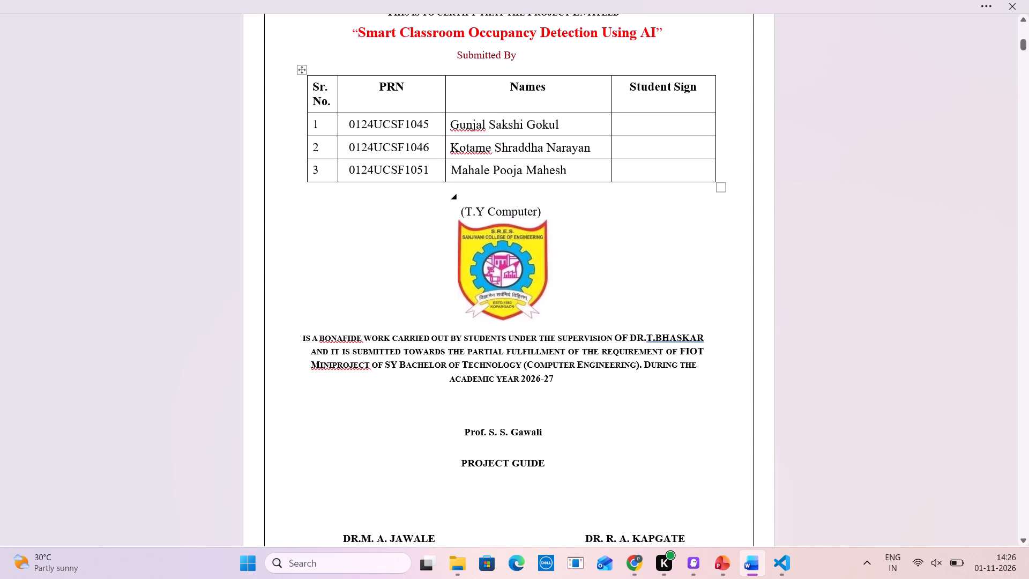
{"action": "left_click", "coordinate": [680, 82]}
{"action": "left_click_drag", "start_coordinate": [629, 81], "coordinate": [677, 182]}
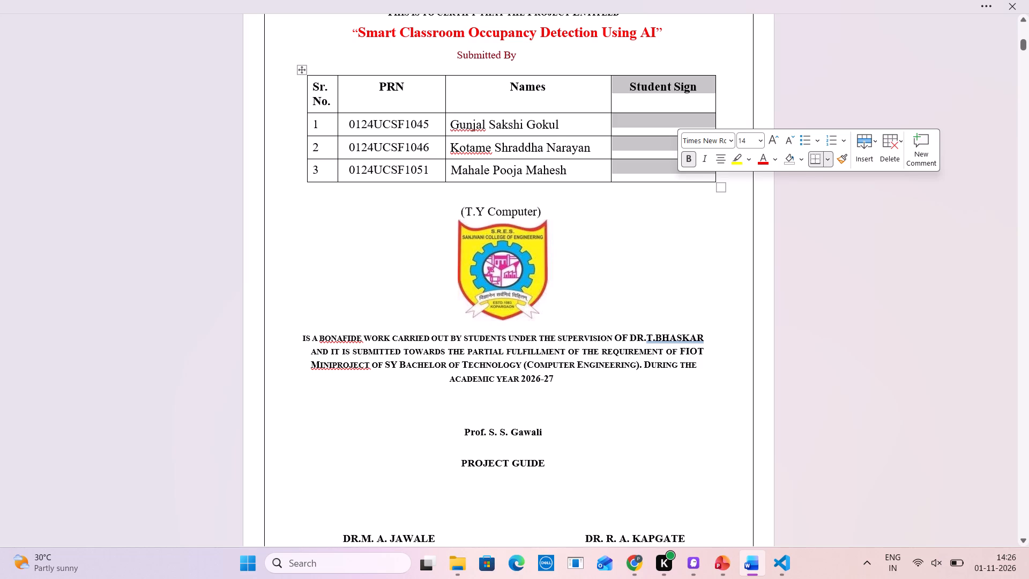
{"action": "key", "text": "BackSpace"}
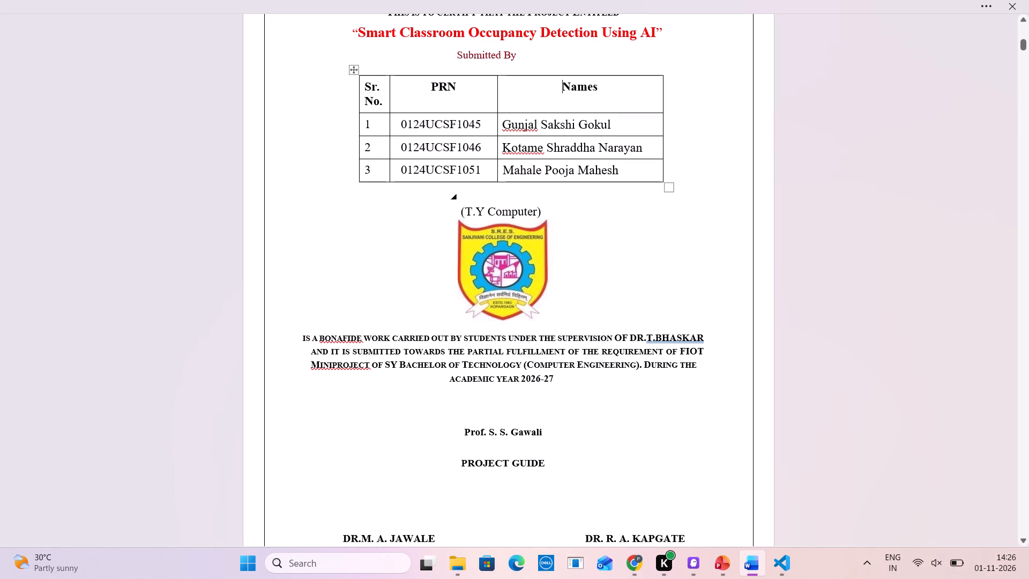
Reduce the gap between the academic year line and the project guide's name on the certificate page to one blank line.
{"action": "scroll", "coordinate": [626, 190], "scroll_direction": "up", "scroll_amount": 1}
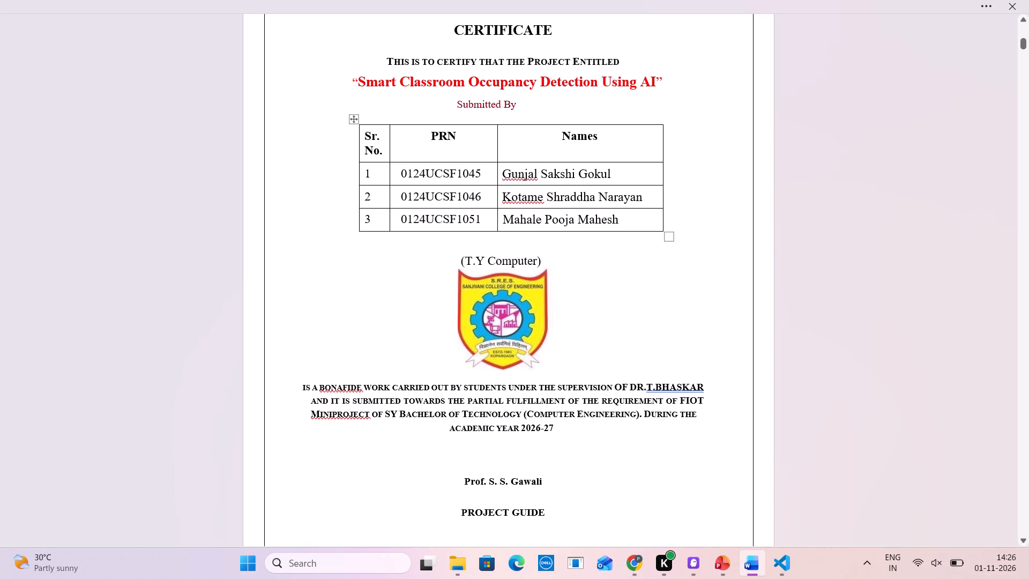
{"action": "scroll", "coordinate": [545, 210], "scroll_direction": "down", "scroll_amount": 1}
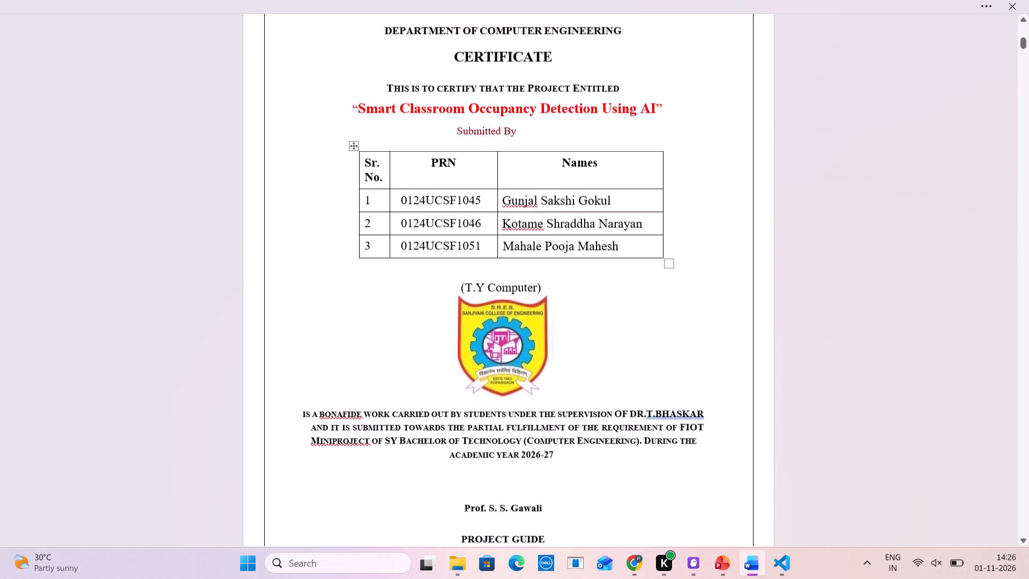
{"action": "scroll", "coordinate": [545, 210], "scroll_direction": "down", "scroll_amount": 3}
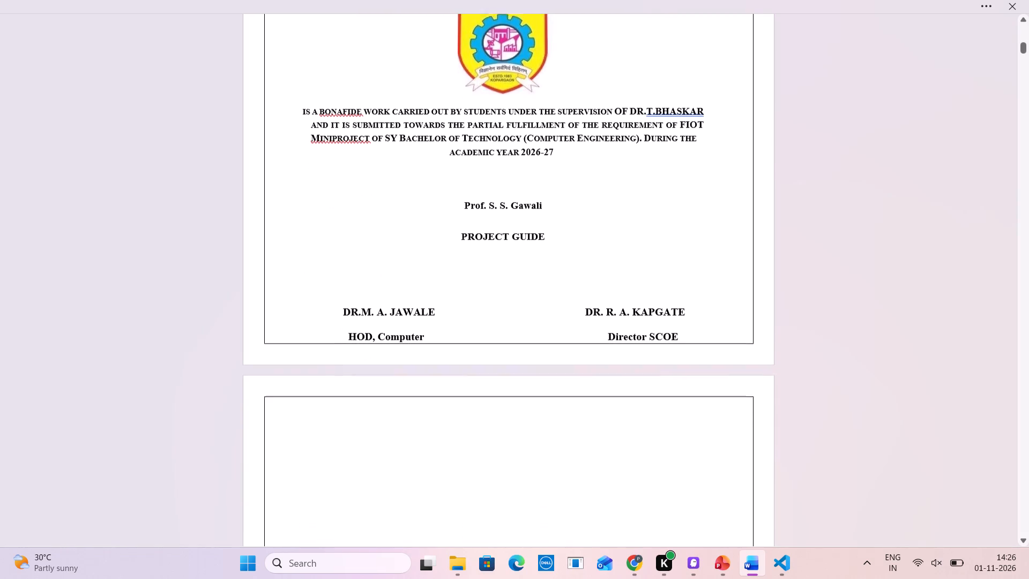
{"action": "left_click", "coordinate": [469, 177]}
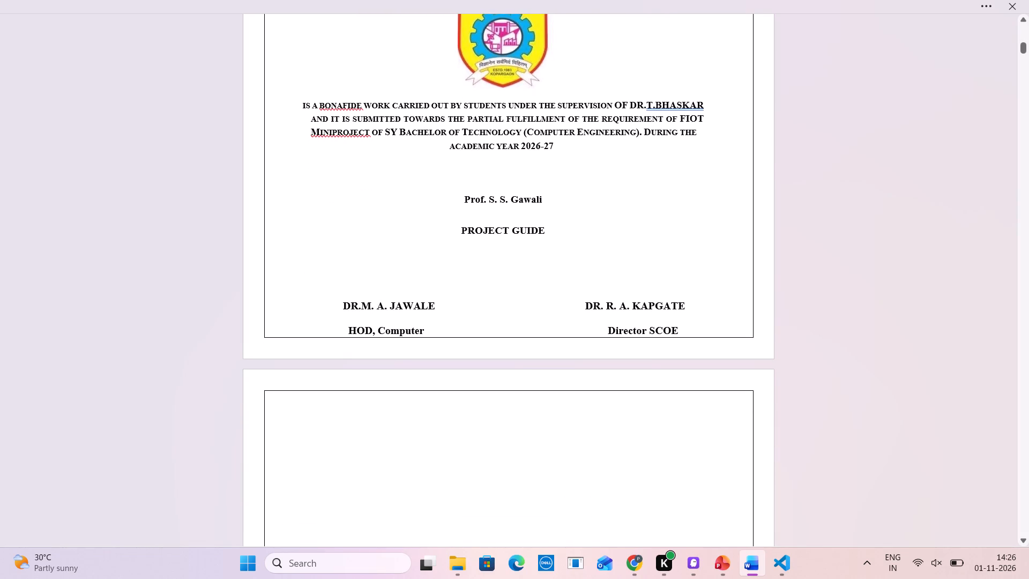
{"action": "key", "text": "BackSpace"}
{"action": "key", "text": "BackSpace"}
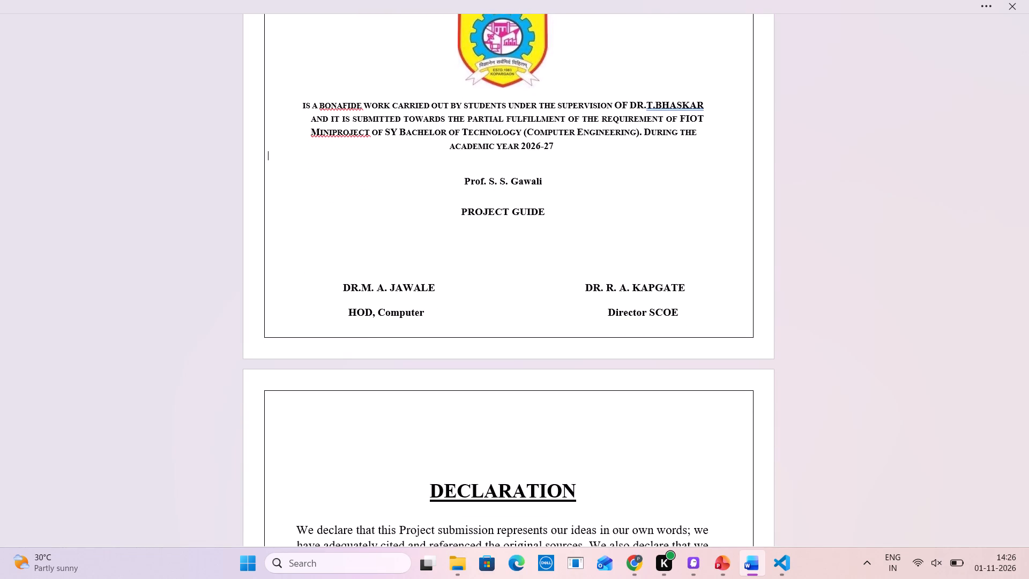
{"action": "key", "text": "BackSpace"}
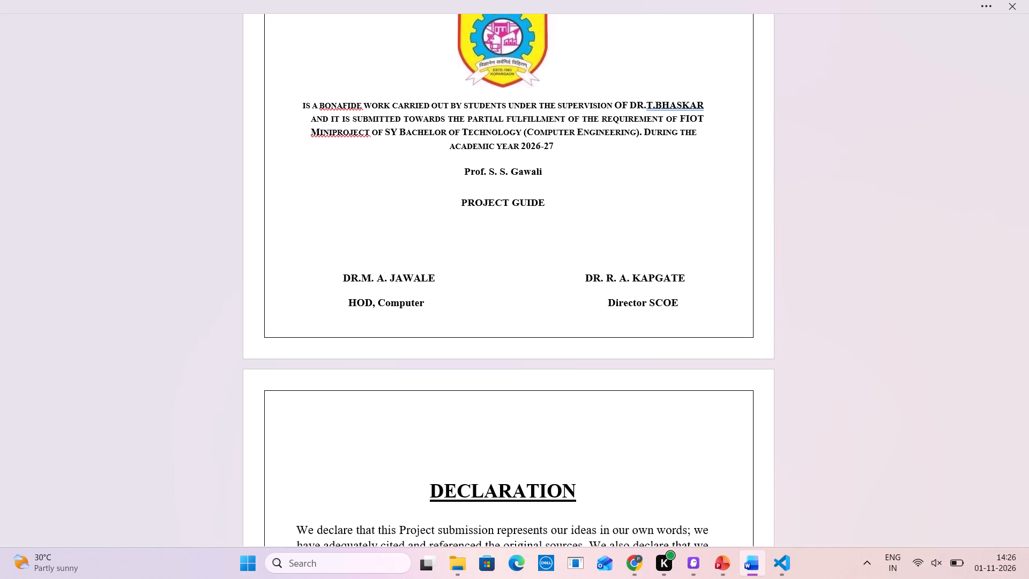
{"action": "key", "text": "Return"}
{"action": "key", "text": "Return"}
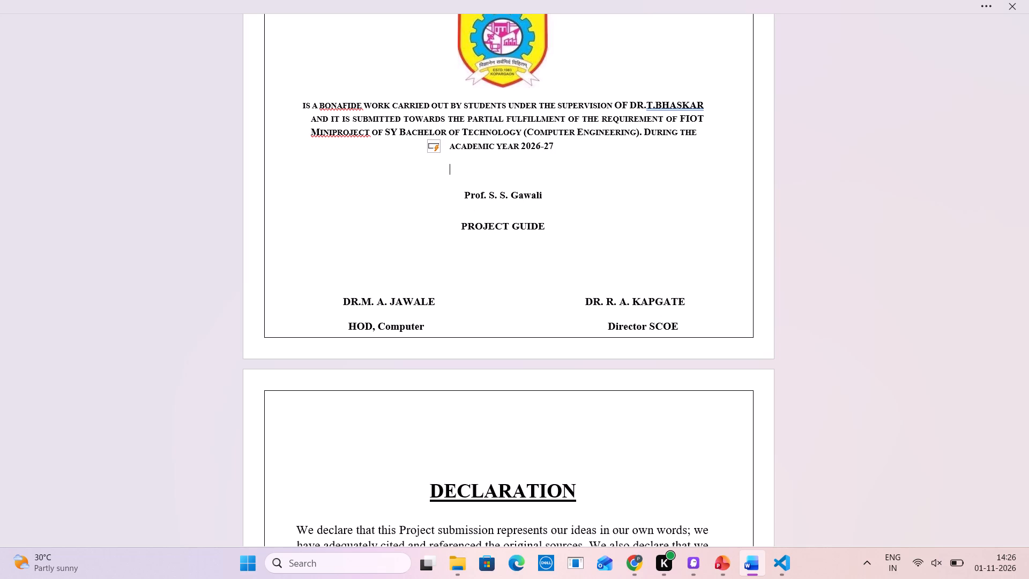
{"action": "key", "text": "BackSpace"}
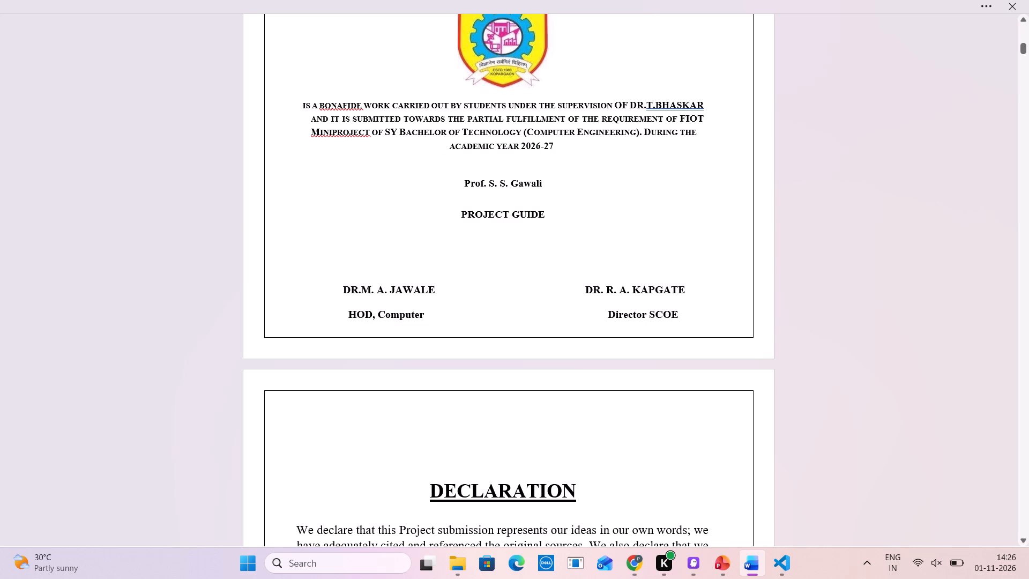
Set the line spacing of the project guide's name and the "PROJECT GUIDE" line to 1.15.
{"action": "left_click", "coordinate": [470, 201]}
{"action": "left_click_drag", "start_coordinate": [464, 185], "coordinate": [532, 219]}
{"action": "left_click", "coordinate": [532, 219]}
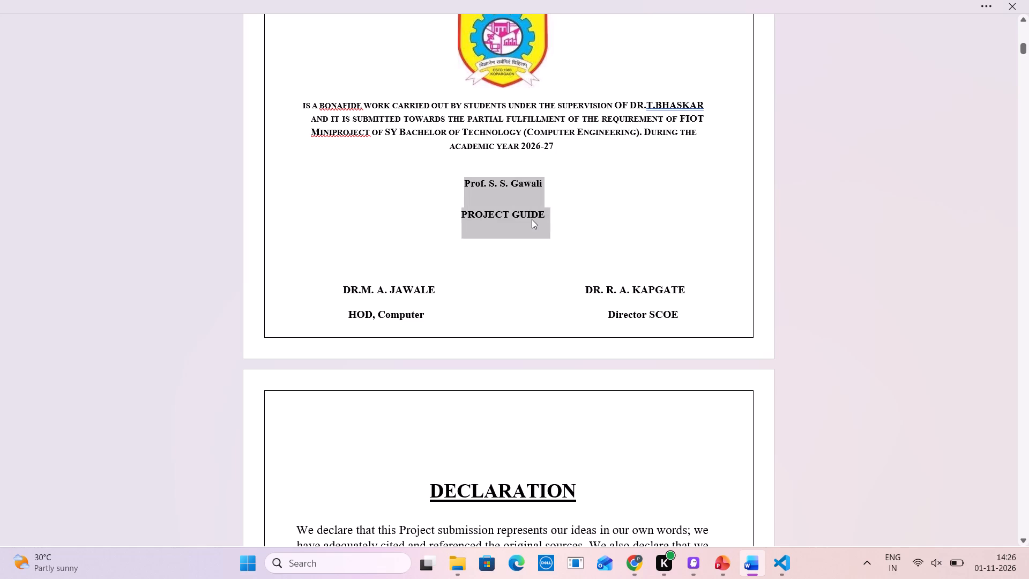
{"action": "left_click_drag", "start_coordinate": [549, 221], "coordinate": [493, 191]}
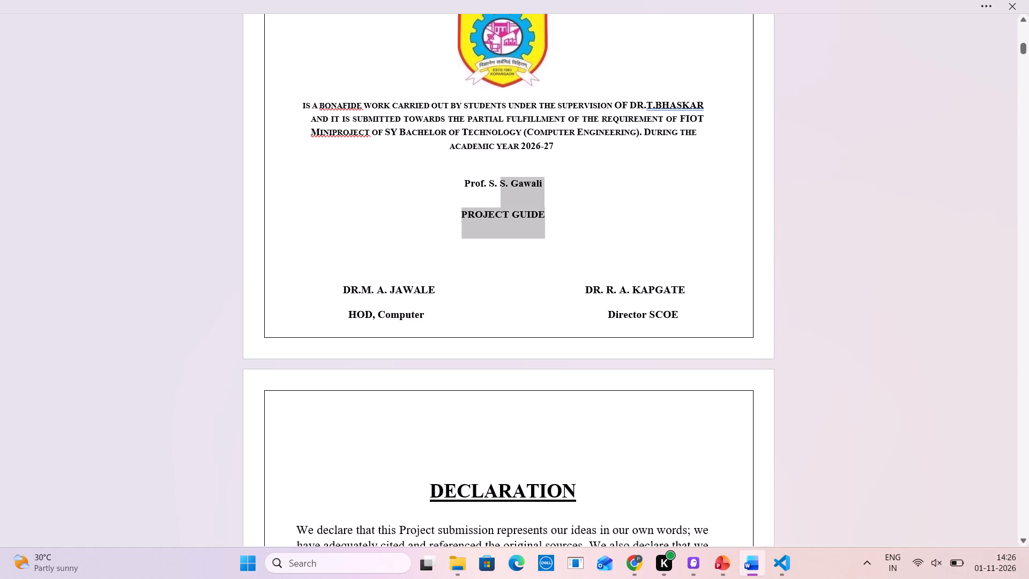
{"action": "left_click_drag", "start_coordinate": [493, 191], "coordinate": [461, 179]}
{"action": "left_click", "coordinate": [461, 179]}
{"action": "left_click_drag", "start_coordinate": [461, 179], "coordinate": [499, 187]}
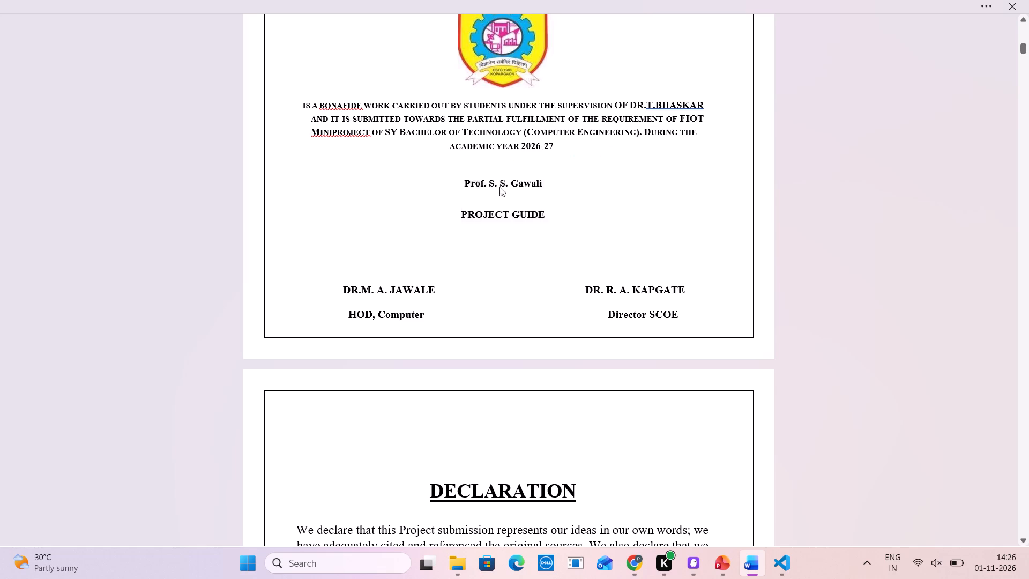
{"action": "left_click_drag", "start_coordinate": [499, 187], "coordinate": [550, 214]}
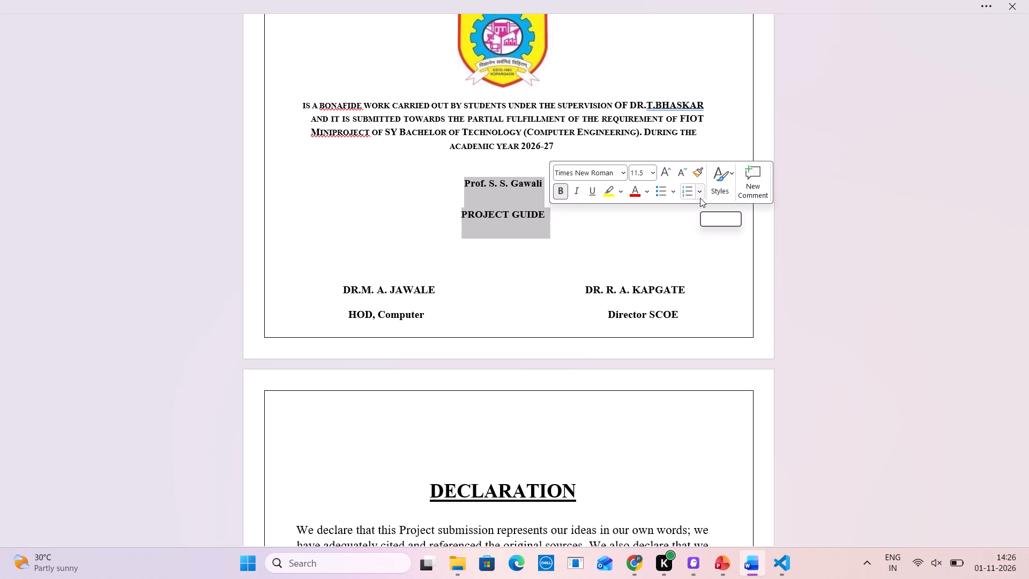
{"action": "left_click", "coordinate": [989, 11]}
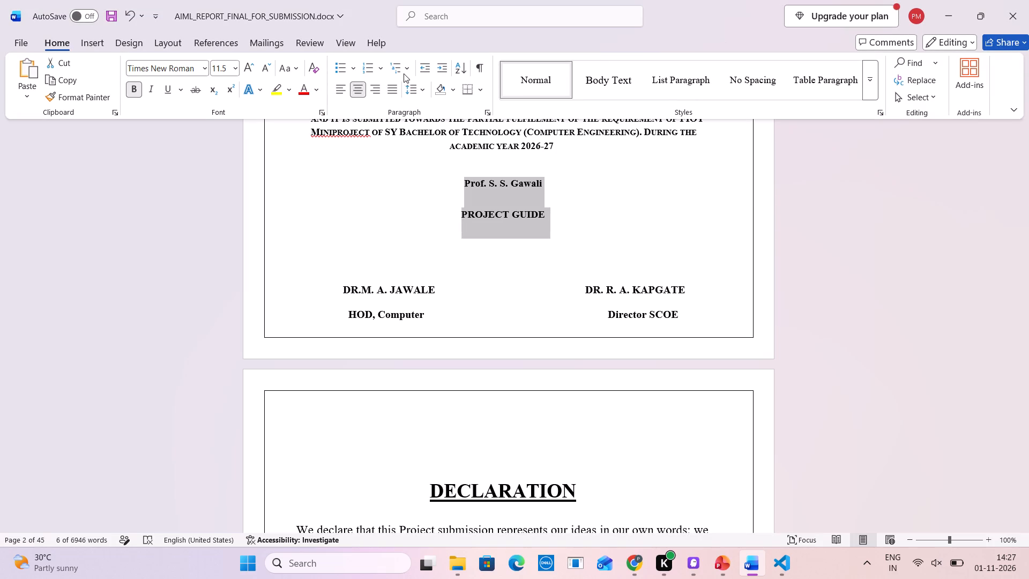
{"action": "left_click", "coordinate": [421, 92]}
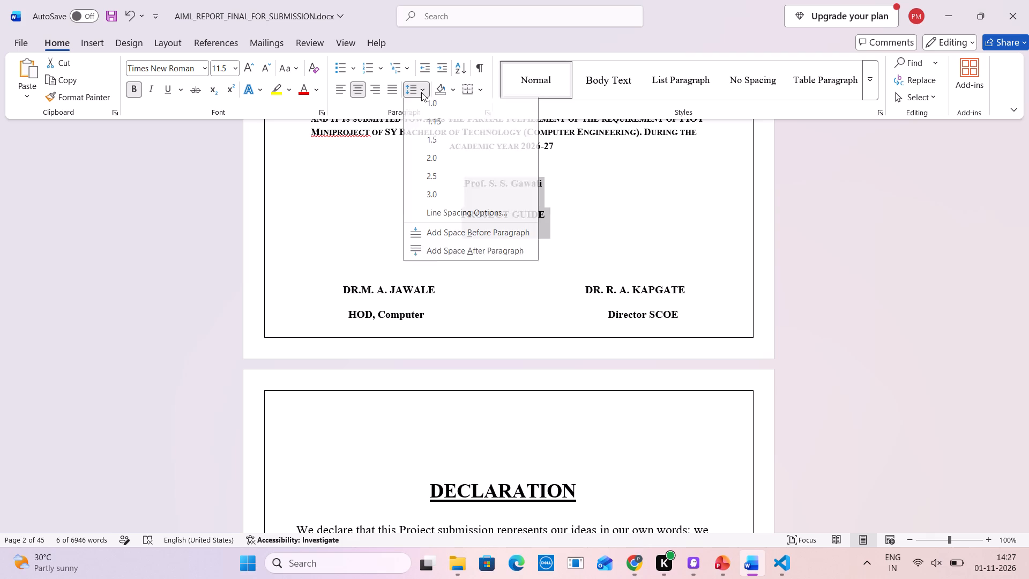
{"action": "left_click", "coordinate": [442, 125]}
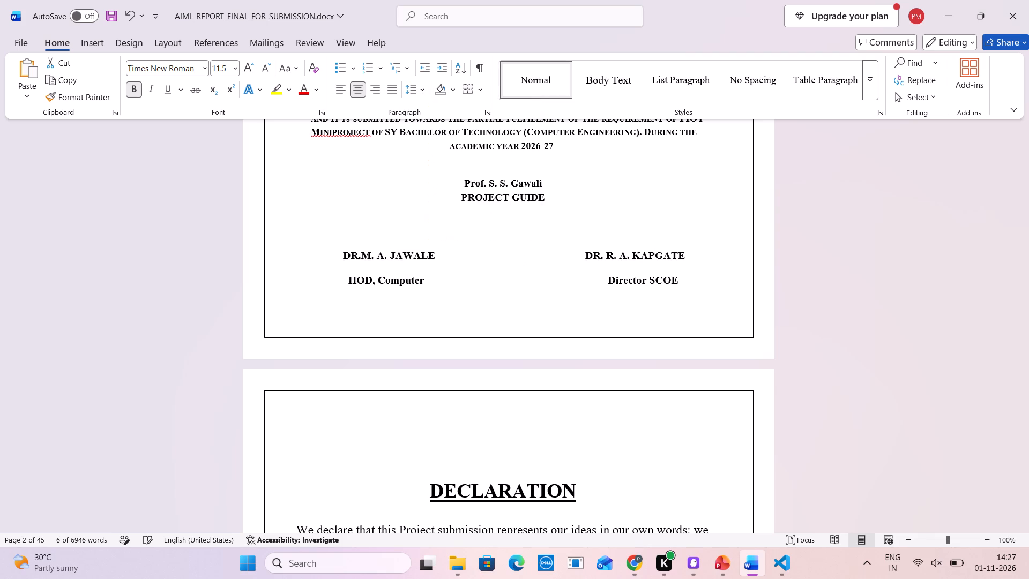
{"action": "left_click", "coordinate": [463, 269]}
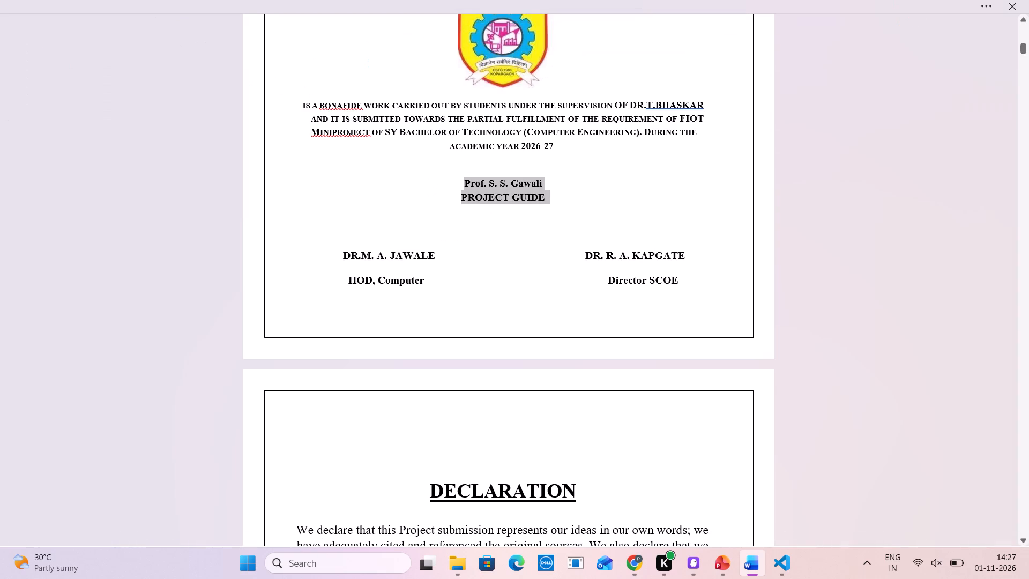
{"action": "left_click", "coordinate": [520, 180]}
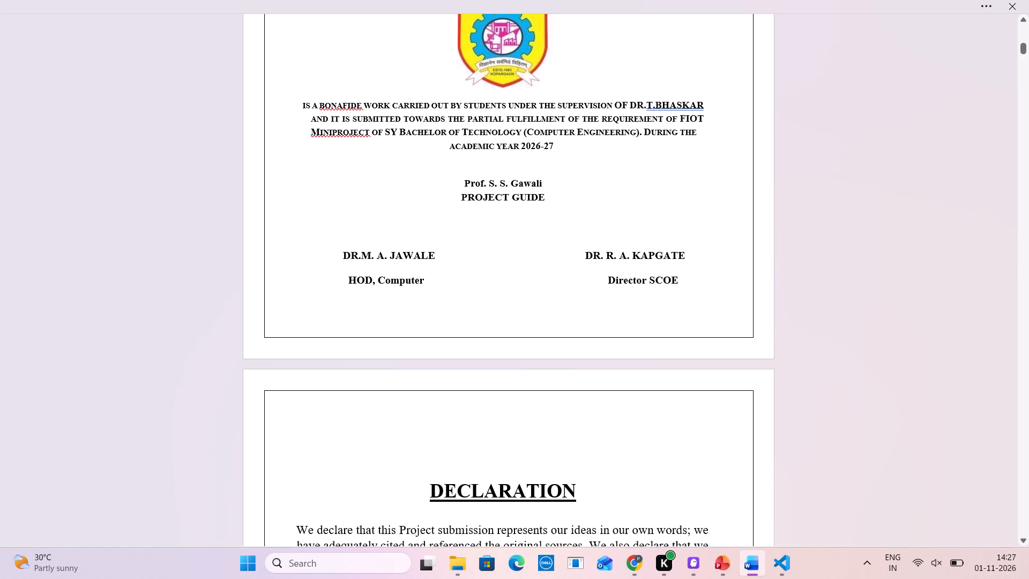
Remove bold from the role titles "PROJECT GUIDE", "HOD, Computer" and "Director SCOE" on the certificate page.
{"action": "left_click_drag", "start_coordinate": [461, 194], "coordinate": [539, 203]}
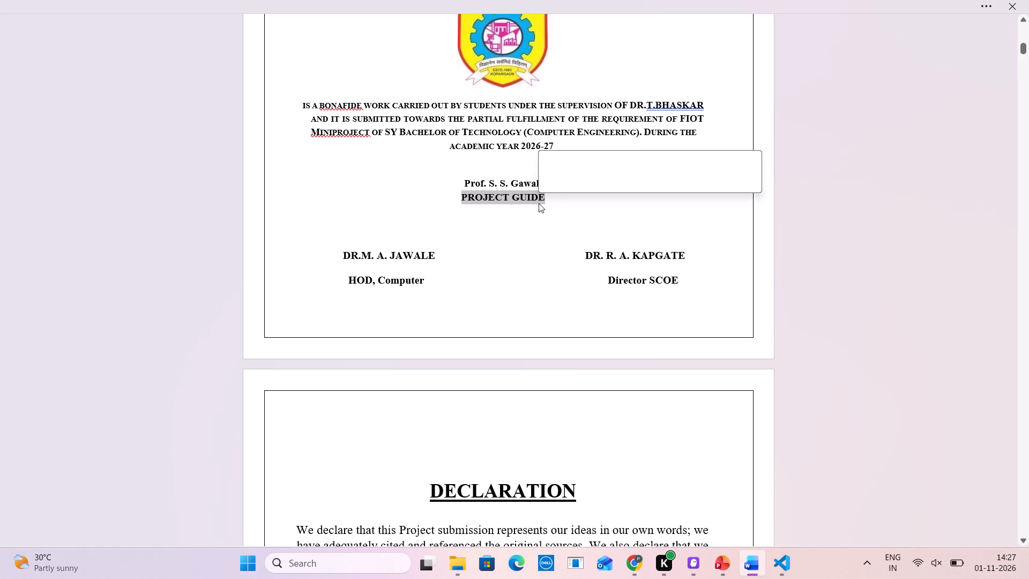
{"action": "left_click", "coordinate": [551, 186]}
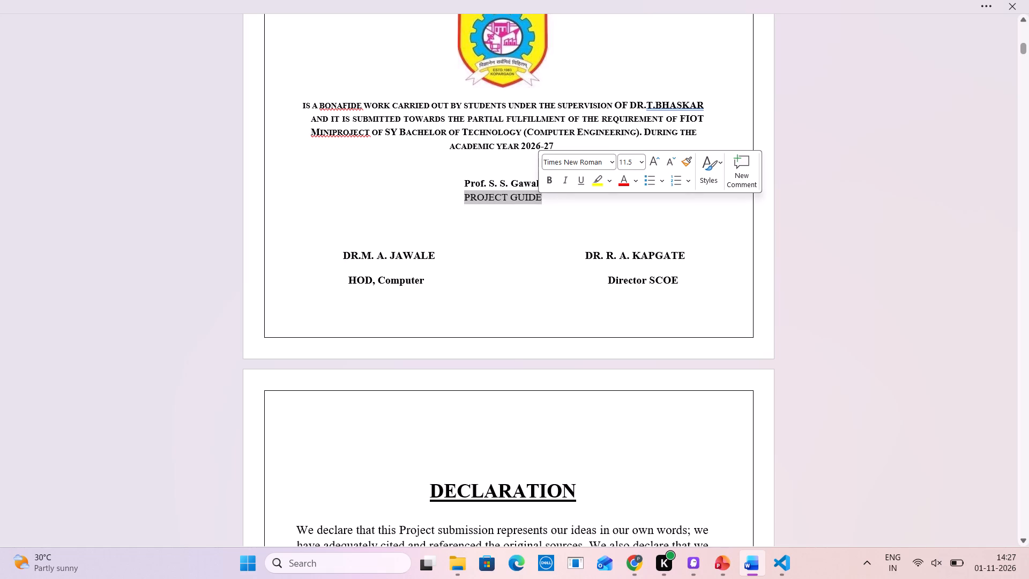
{"action": "left_click_drag", "start_coordinate": [349, 281], "coordinate": [422, 282]}
{"action": "left_click", "coordinate": [430, 268]}
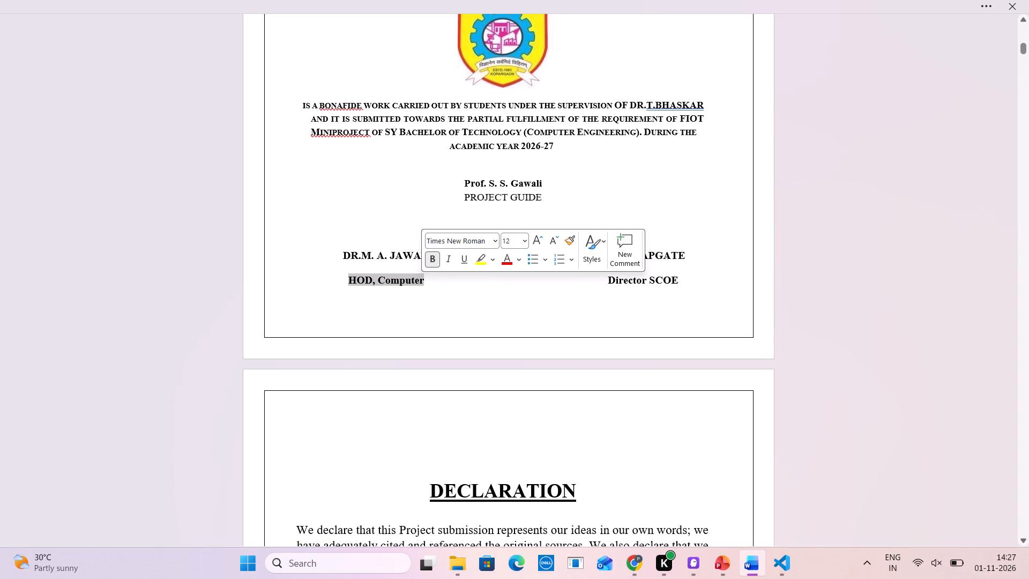
{"action": "left_click", "coordinate": [438, 264]}
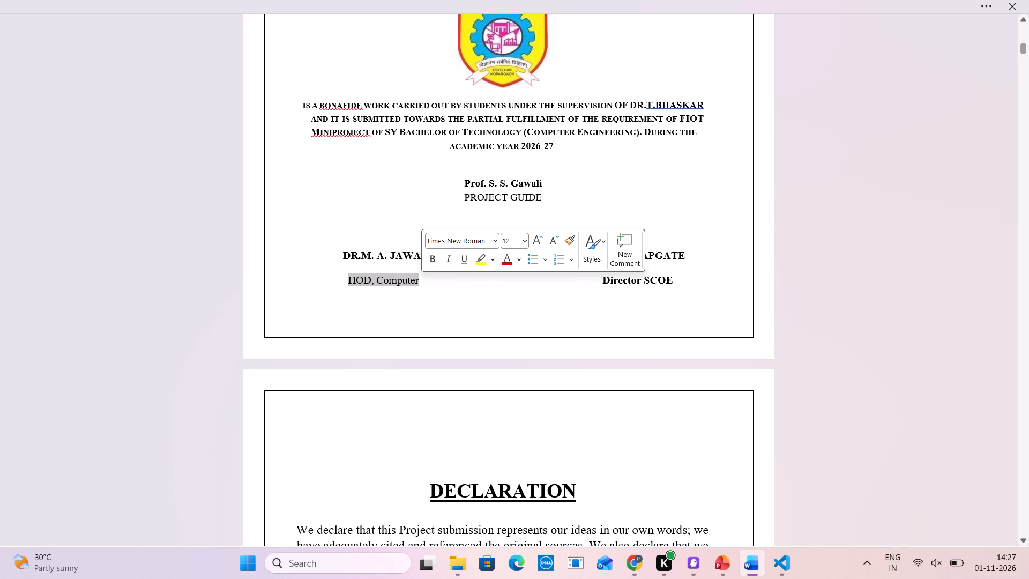
{"action": "left_click_drag", "start_coordinate": [605, 283], "coordinate": [661, 281]}
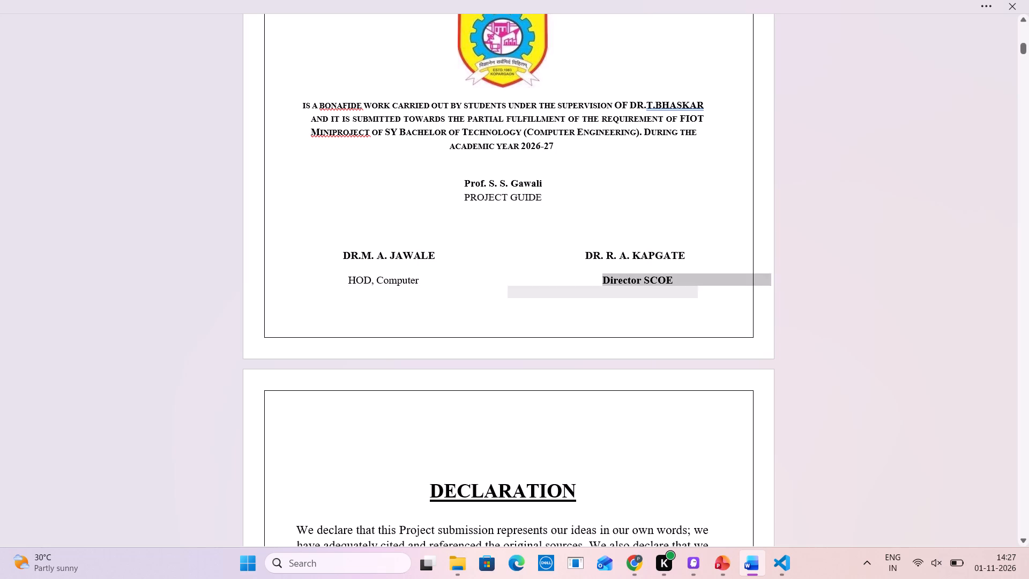
{"action": "left_click_drag", "start_coordinate": [661, 281], "coordinate": [671, 278]}
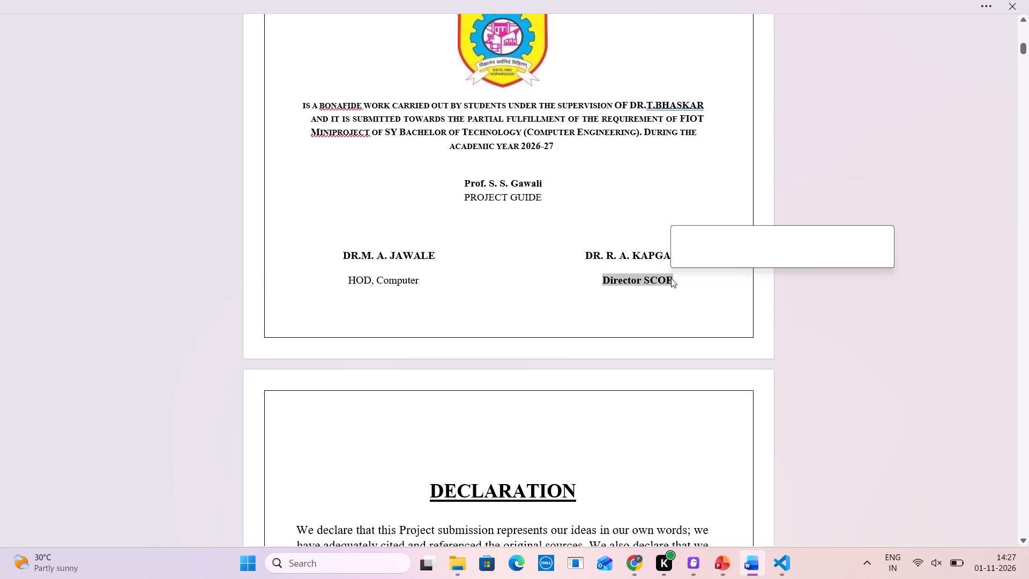
{"action": "left_click", "coordinate": [685, 257]}
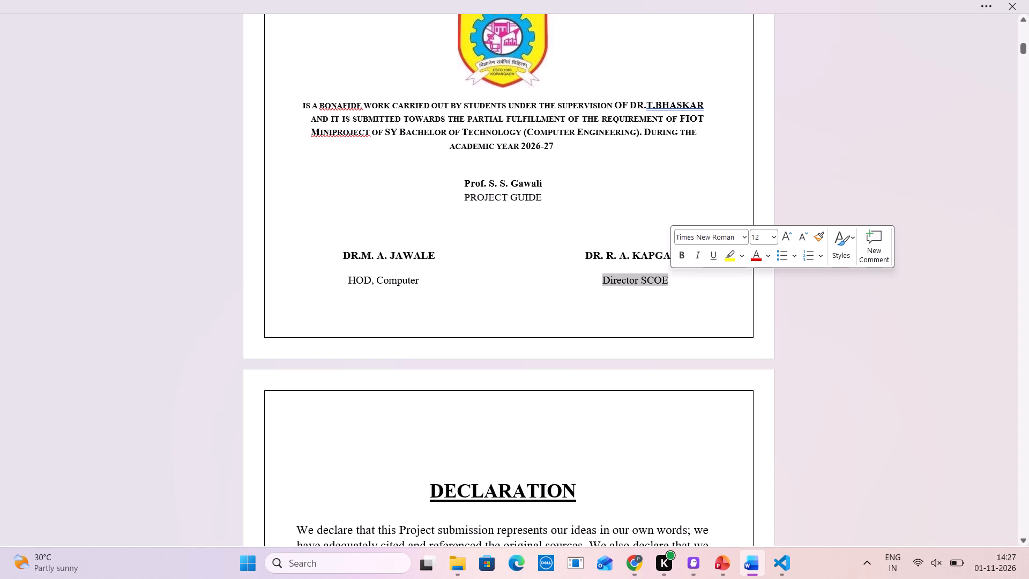
{"action": "left_click", "coordinate": [609, 304]}
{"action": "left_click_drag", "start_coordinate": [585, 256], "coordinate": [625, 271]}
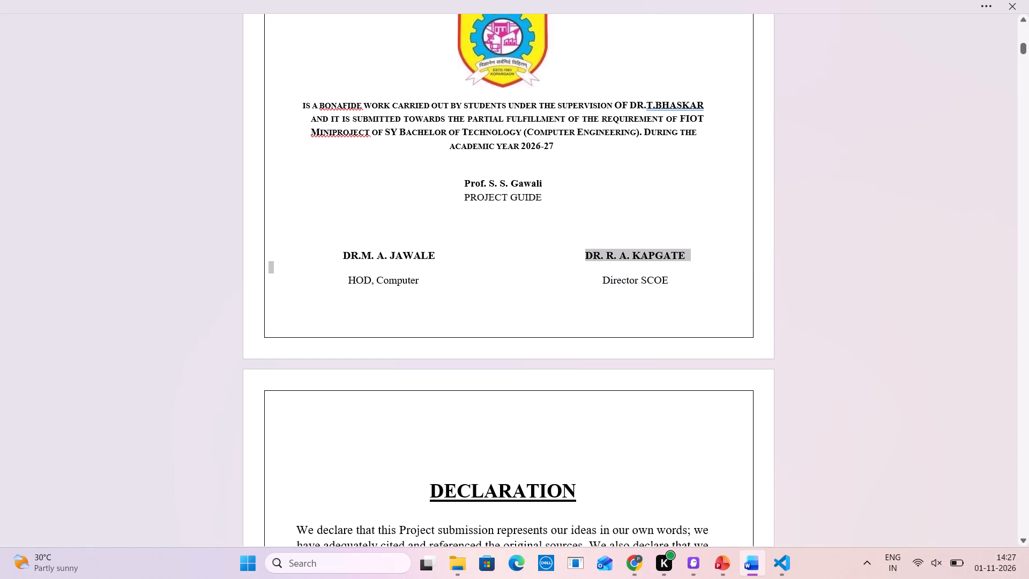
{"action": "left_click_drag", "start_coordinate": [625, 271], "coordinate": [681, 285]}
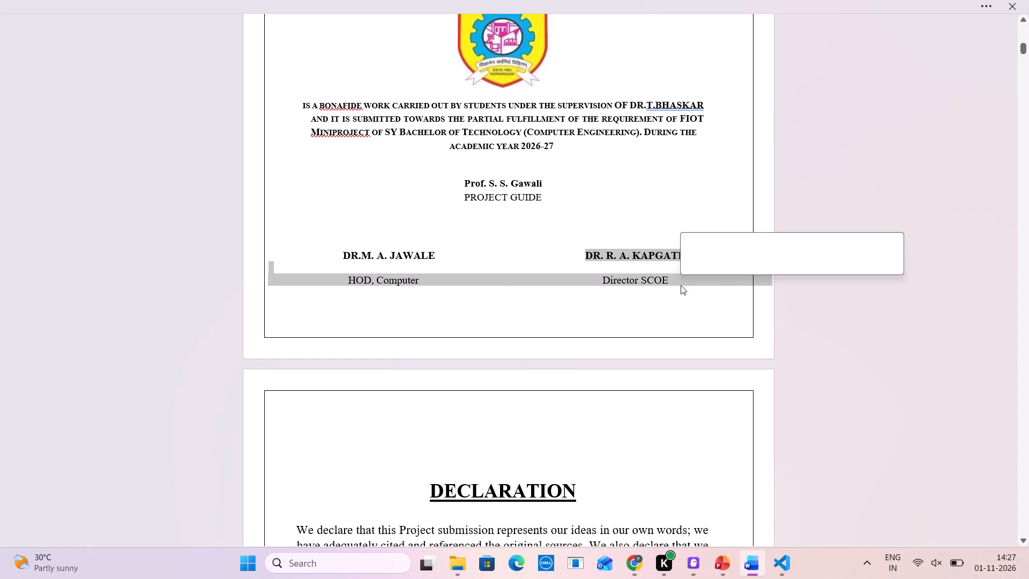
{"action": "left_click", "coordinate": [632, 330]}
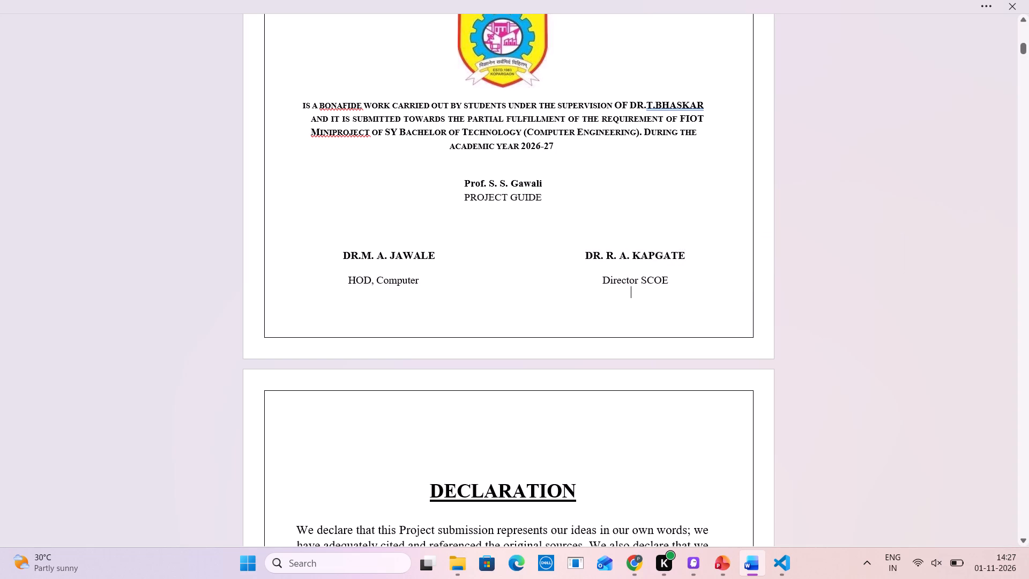
Apply 1.15 line spacing to the project guide's name and the "PROJECT GUIDE" line on the certificate page.
{"action": "left_click_drag", "start_coordinate": [463, 182], "coordinate": [539, 201]}
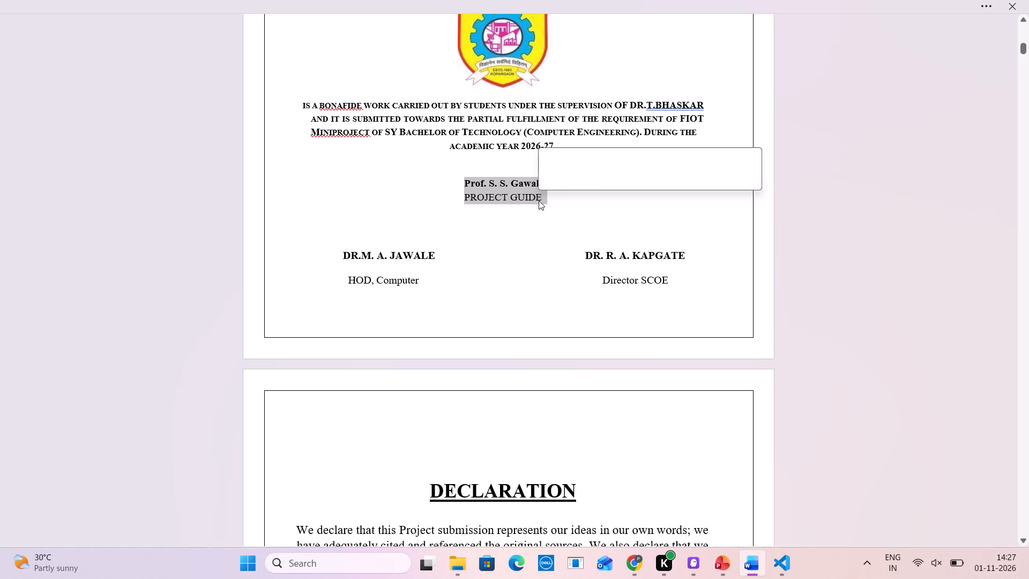
{"action": "left_click", "coordinate": [539, 201]}
{"action": "left_click", "coordinate": [539, 201]}
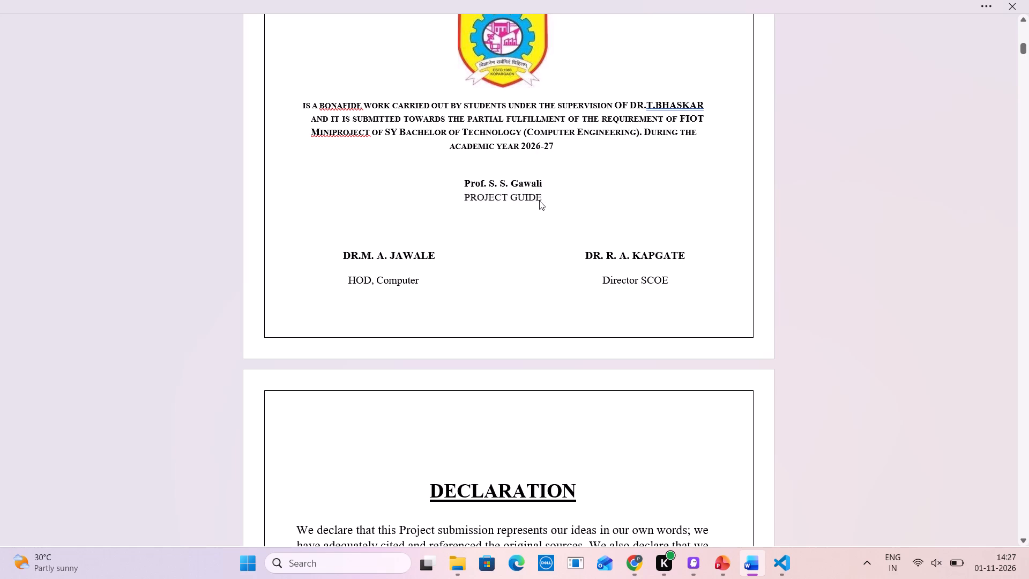
{"action": "left_click_drag", "start_coordinate": [539, 201], "coordinate": [471, 184]}
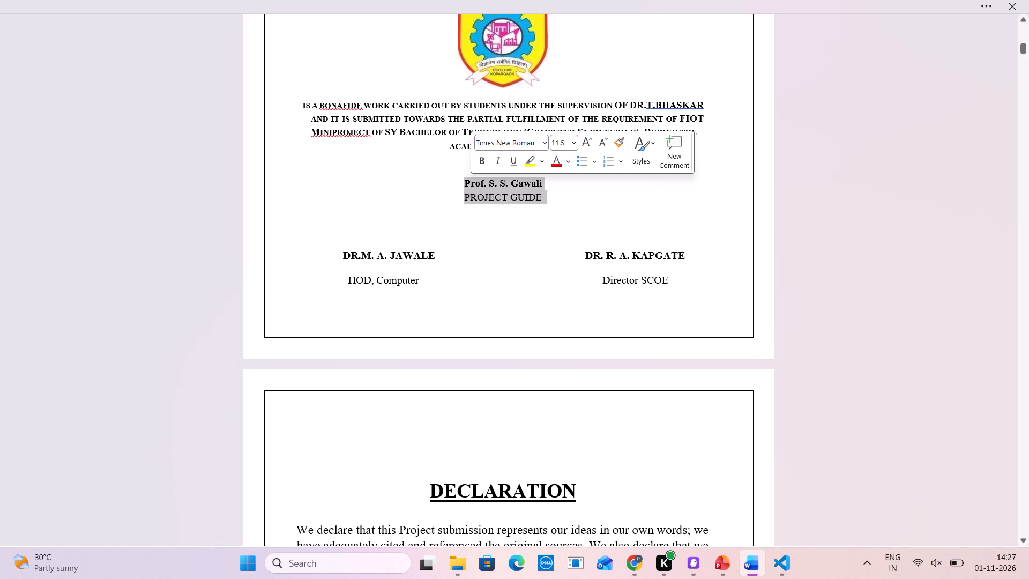
{"action": "left_click", "coordinate": [987, 4]}
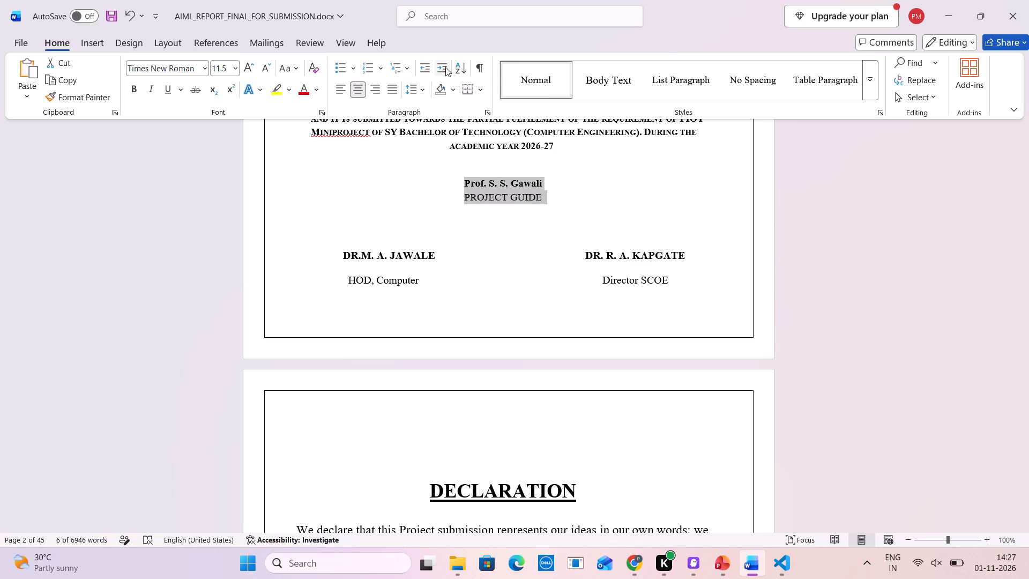
{"action": "left_click", "coordinate": [411, 91]}
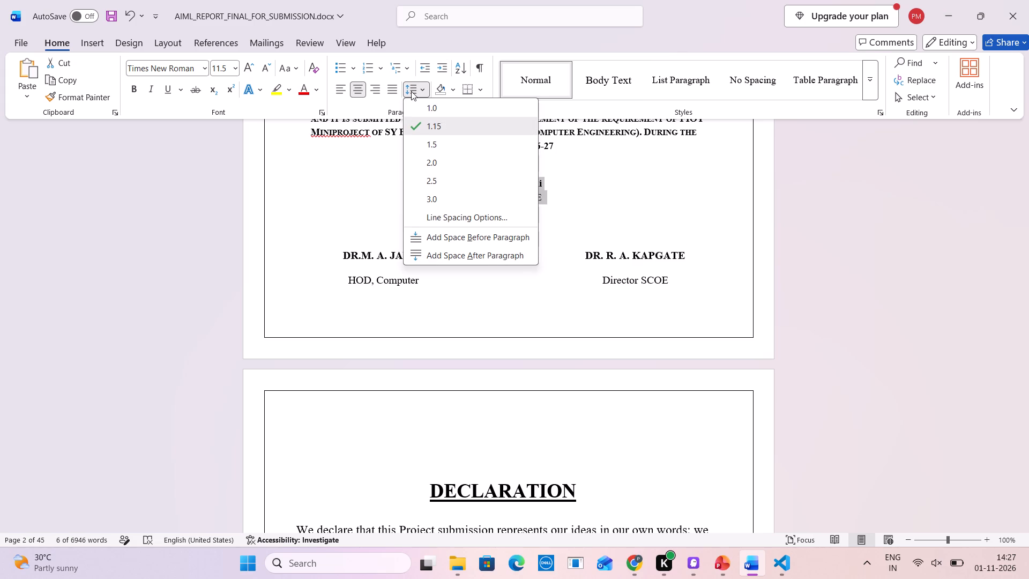
{"action": "left_click", "coordinate": [428, 128]}
{"action": "left_click", "coordinate": [476, 278]}
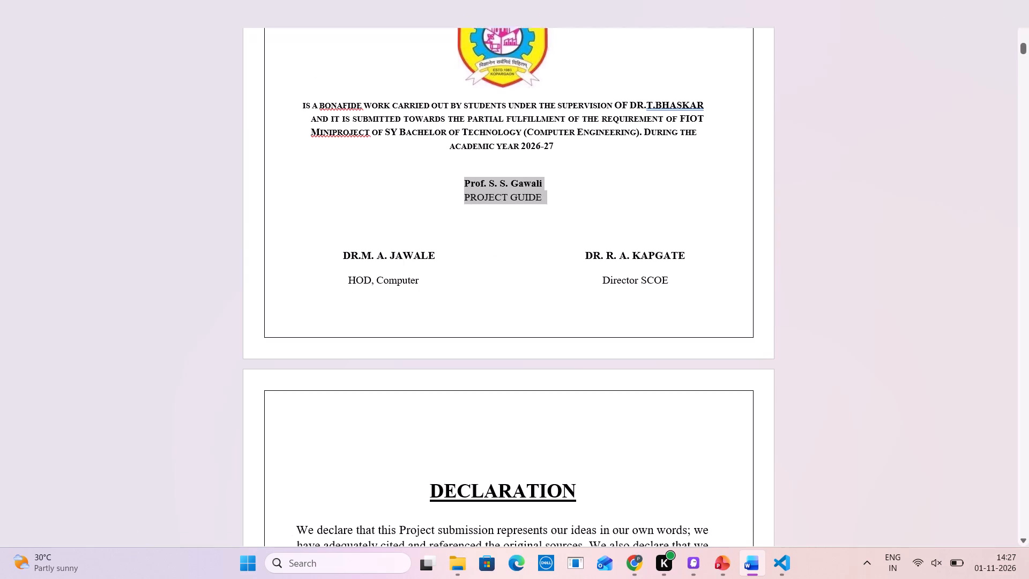
Add two blank lines between the academic year line and the project guide's name on the certificate page.
{"action": "left_click", "coordinate": [454, 156]}
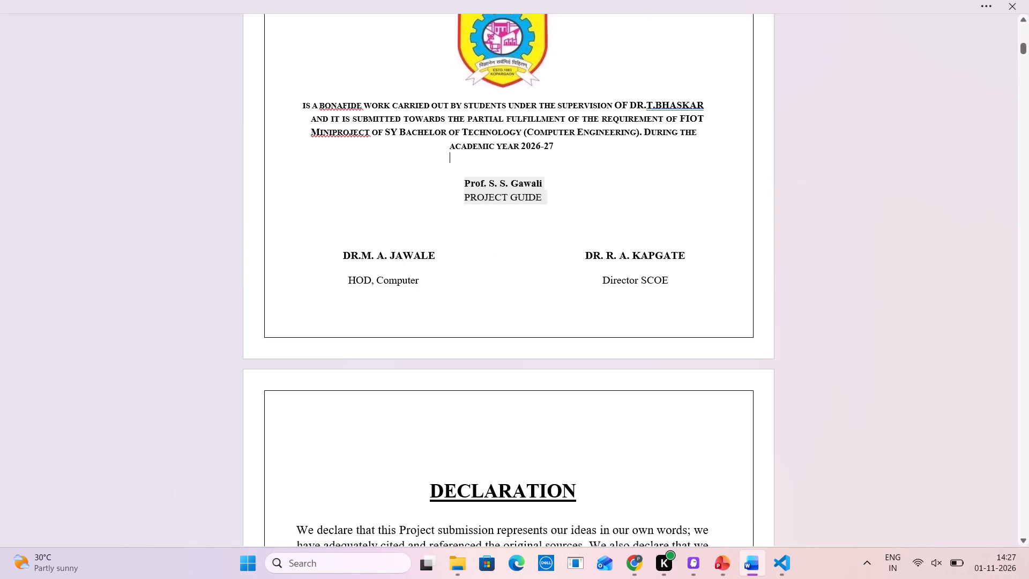
{"action": "key", "text": "Return"}
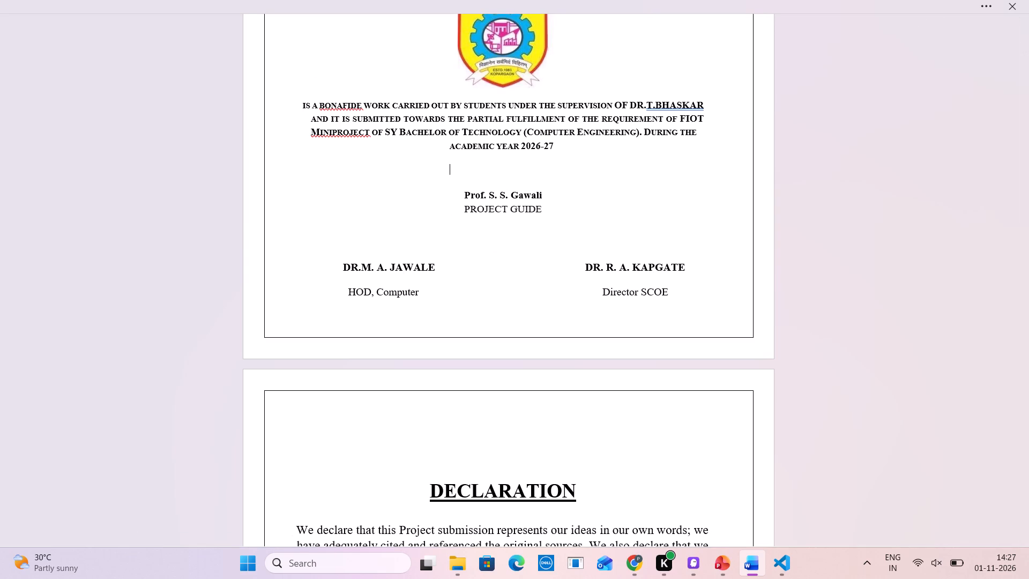
{"action": "key", "text": "Return"}
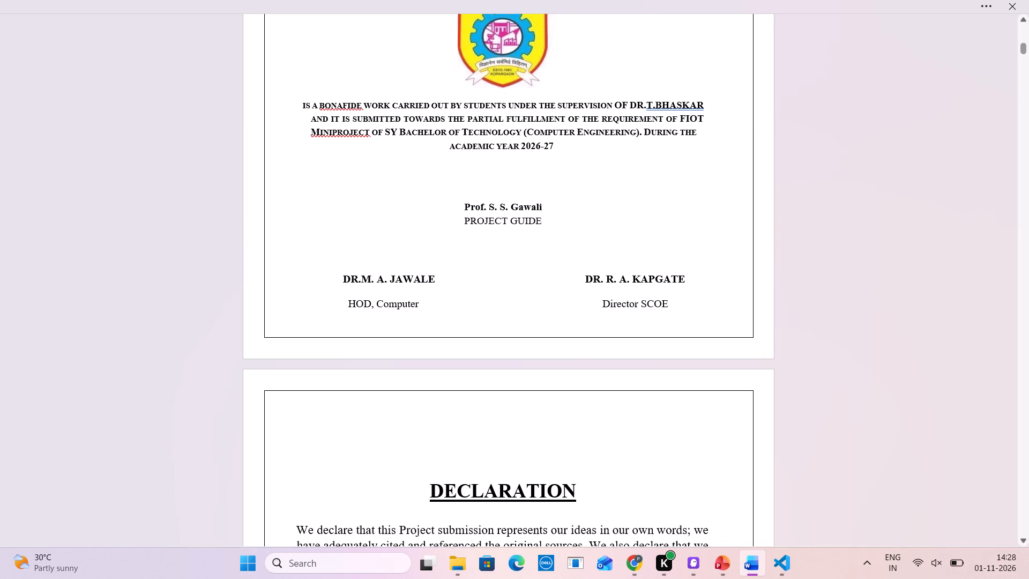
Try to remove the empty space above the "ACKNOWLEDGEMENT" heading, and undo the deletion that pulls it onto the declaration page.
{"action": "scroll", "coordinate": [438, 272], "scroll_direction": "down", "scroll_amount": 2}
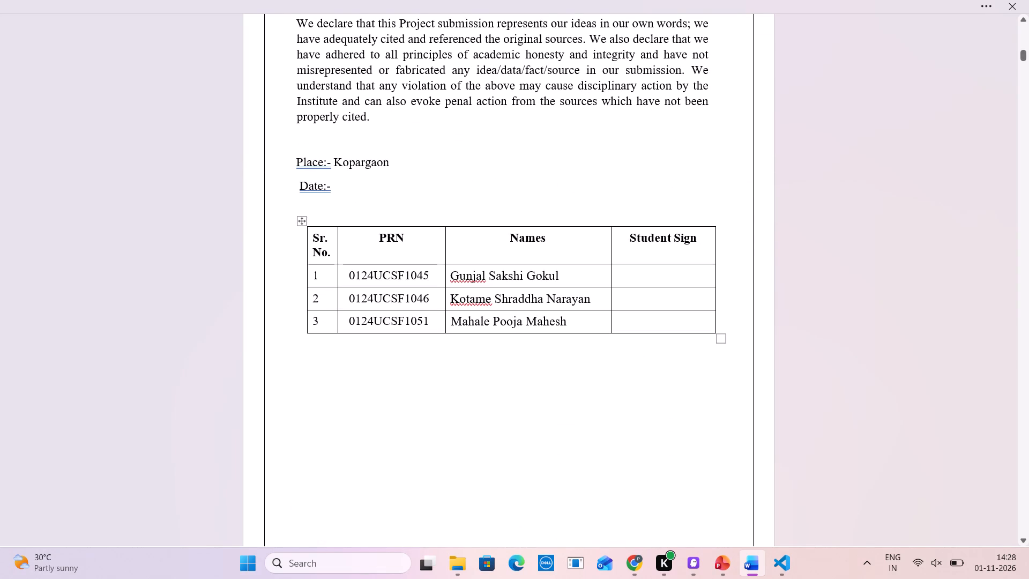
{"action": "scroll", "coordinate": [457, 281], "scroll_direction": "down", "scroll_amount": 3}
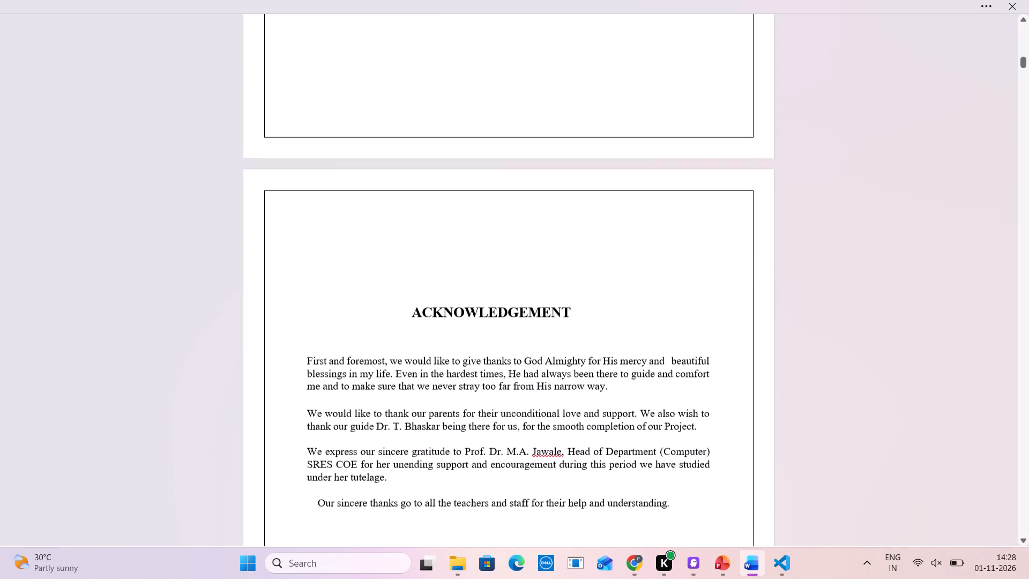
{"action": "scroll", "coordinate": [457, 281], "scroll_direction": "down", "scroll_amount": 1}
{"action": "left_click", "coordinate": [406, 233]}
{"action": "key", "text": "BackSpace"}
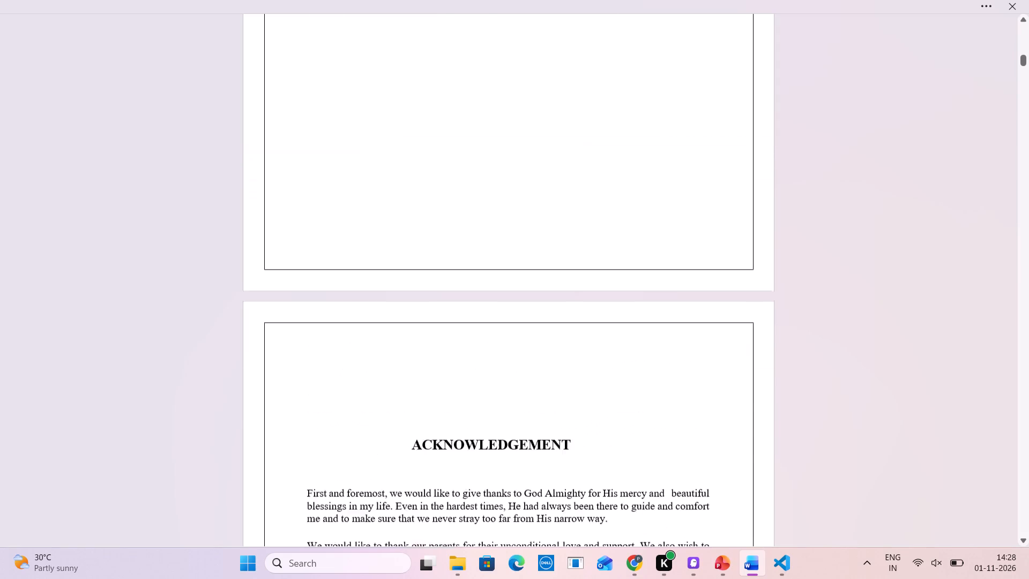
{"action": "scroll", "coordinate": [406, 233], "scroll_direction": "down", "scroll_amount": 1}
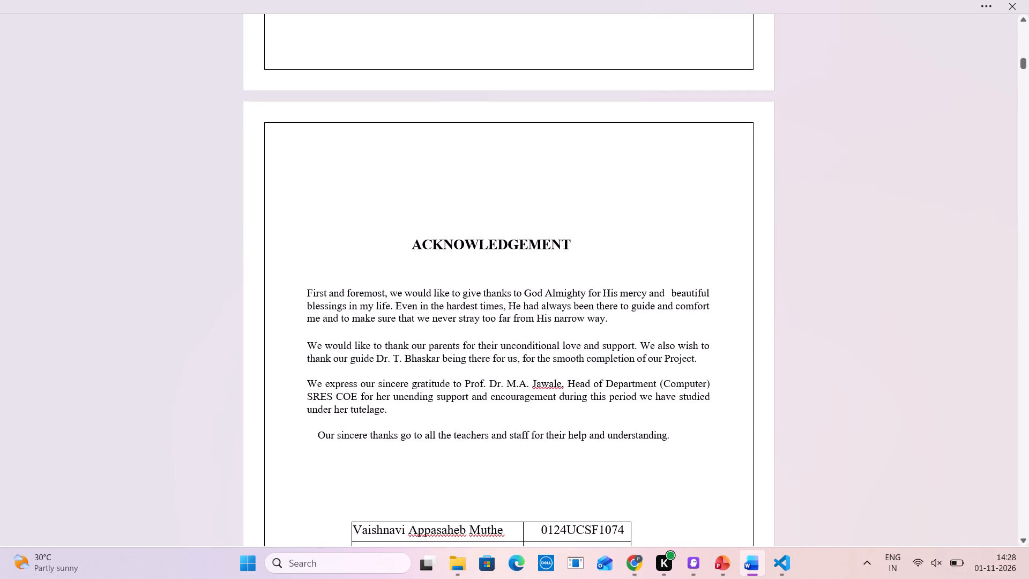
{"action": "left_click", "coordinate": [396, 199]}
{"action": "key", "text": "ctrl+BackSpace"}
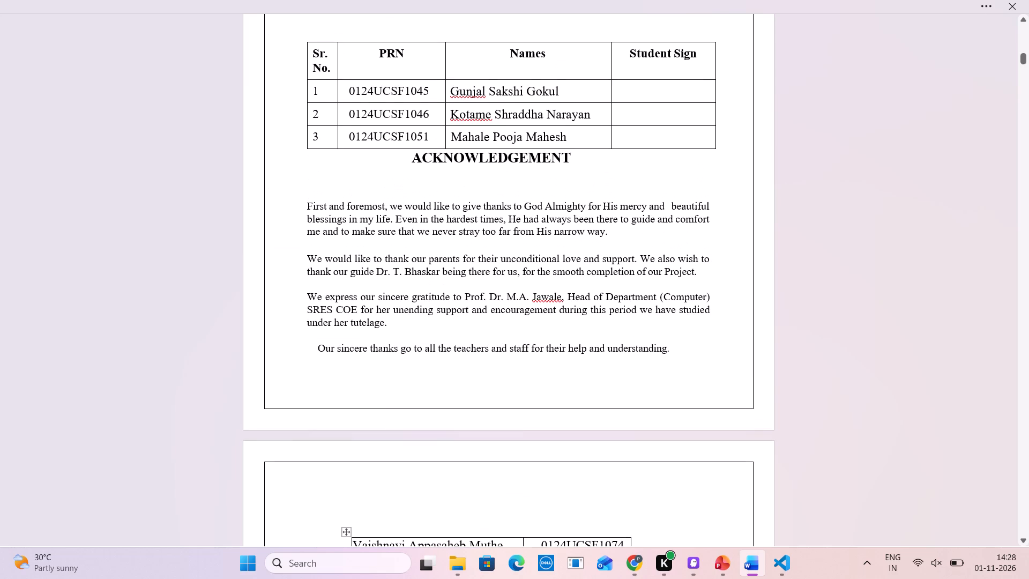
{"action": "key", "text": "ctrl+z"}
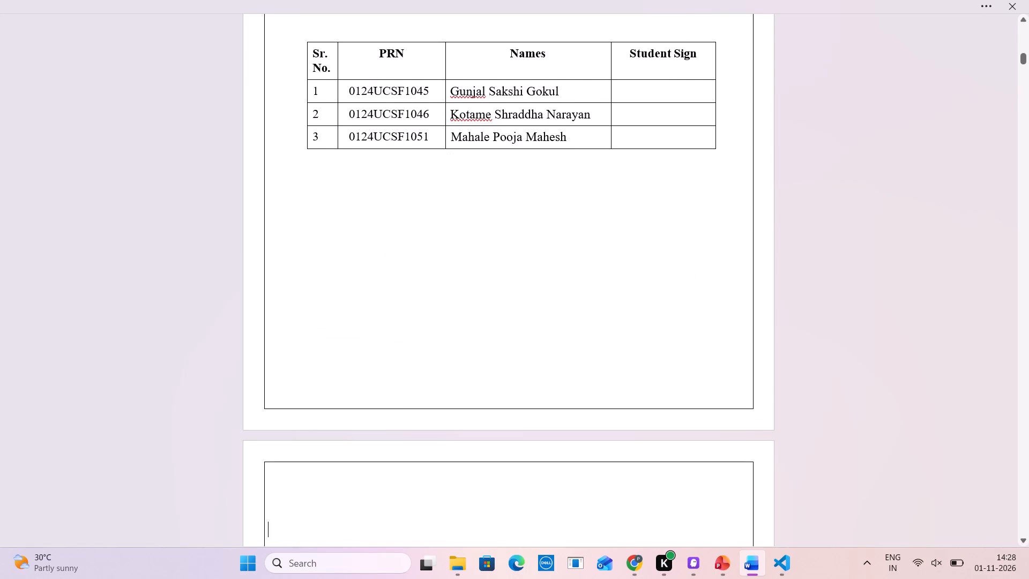
Remove the indent before the "ACKNOWLEDGEMENT" heading and the blank space above it, keeping the heading on its own page.
{"action": "scroll", "coordinate": [396, 199], "scroll_direction": "down", "scroll_amount": 2}
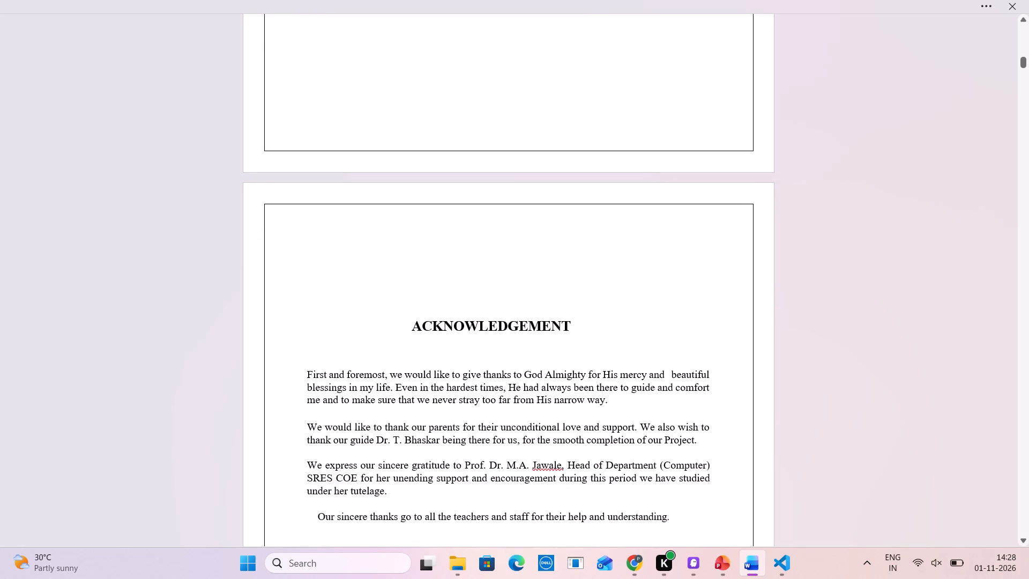
{"action": "left_click", "coordinate": [405, 328]}
{"action": "key", "text": "BackSpace"}
{"action": "key", "text": "BackSpace"}
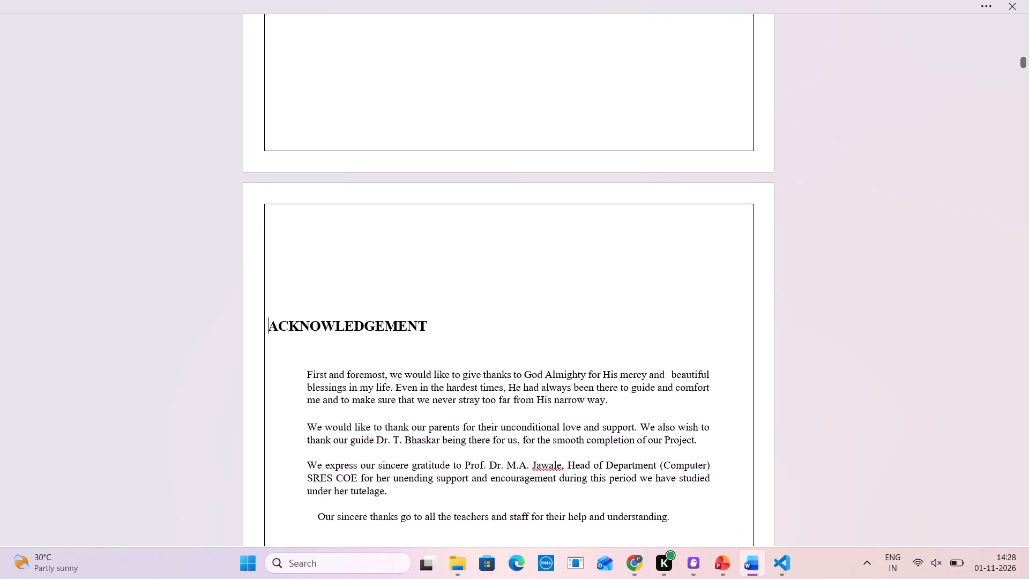
{"action": "key", "text": "BackSpace"}
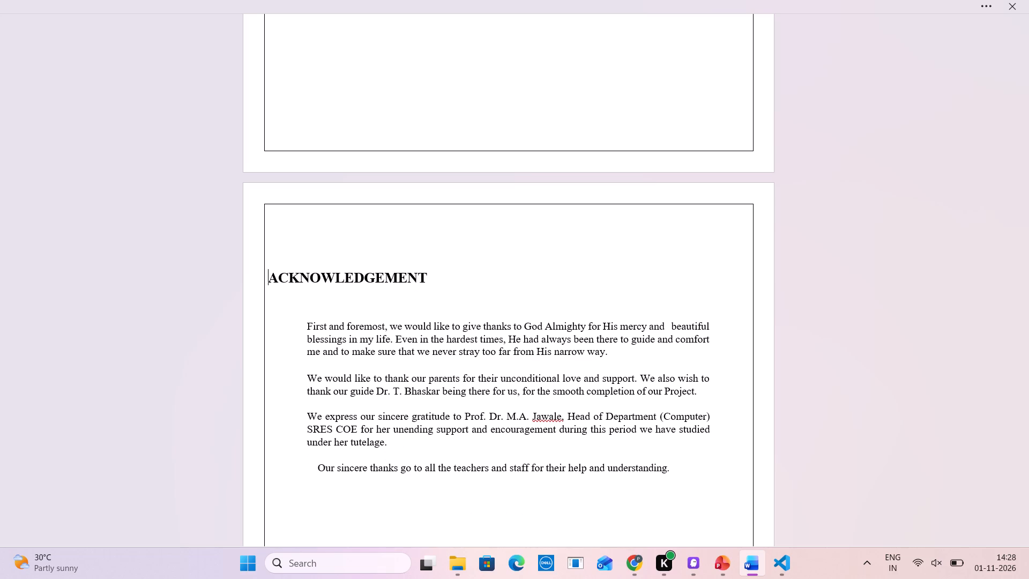
Shift the "ACKNOWLEDGEMENT" heading back to about the middle of the page using leading spaces.
{"action": "key", "text": "space"}
{"action": "key", "text": "space"}
{"action": "key", "text": "space"}
{"action": "key", "text": "space"}
{"action": "key", "text": "space"}
{"action": "key", "text": "space"}
{"action": "key", "text": "space"}
{"action": "key", "text": "space"}
{"action": "key", "text": "space"}
{"action": "key", "text": "space"}
{"action": "key", "text": "space"}
{"action": "key", "text": "space"}
{"action": "key", "text": "space"}
{"action": "key", "text": "space"}
{"action": "key", "text": "space"}
{"action": "key", "text": "space"}
{"action": "key", "text": "space"}
{"action": "key", "text": "space"}
{"action": "key", "text": "space"}
{"action": "key", "text": "space"}
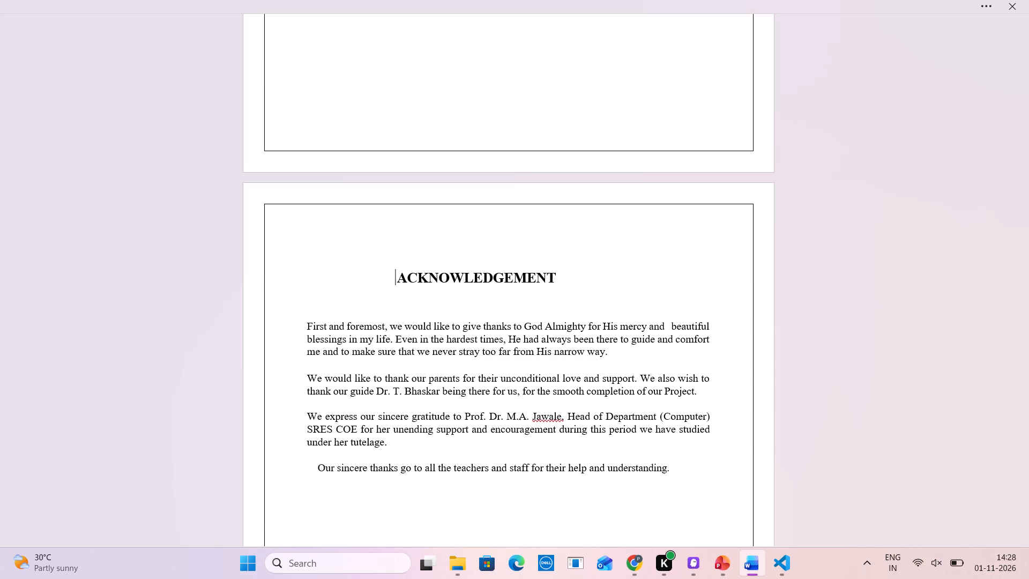
{"action": "key", "text": "space"}
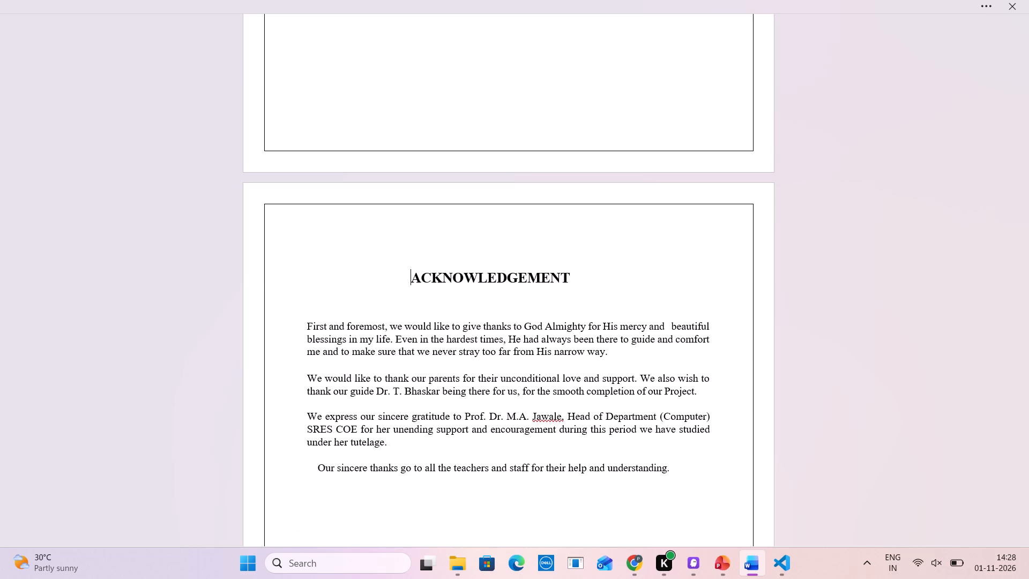
Delete the outdated four-row table of student names and PRNs from the acknowledgement page.
{"action": "scroll", "coordinate": [405, 328], "scroll_direction": "down", "scroll_amount": 3}
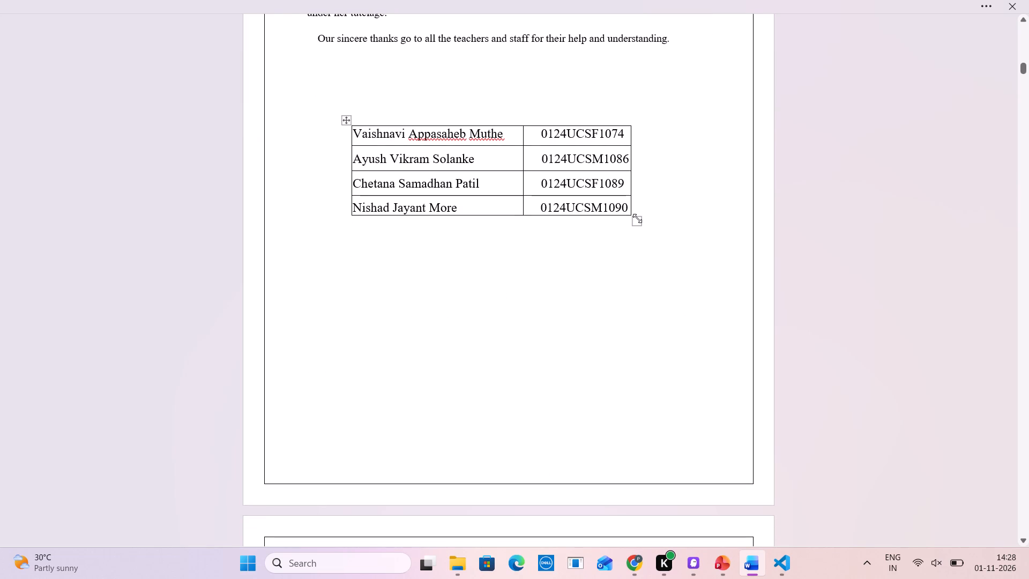
{"action": "left_click", "coordinate": [636, 219]}
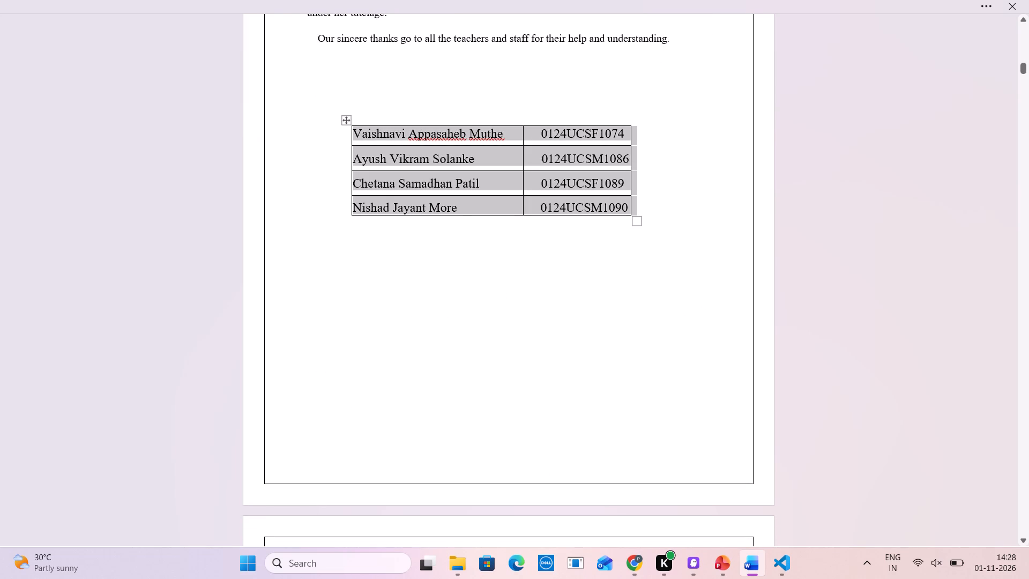
{"action": "key", "text": "BackSpace"}
Copy the certificate page's student table with Sr. No., PRN and Names, and paste it below the acknowledgement's closing thanks line.
{"action": "scroll", "coordinate": [636, 219], "scroll_direction": "up", "scroll_amount": 6}
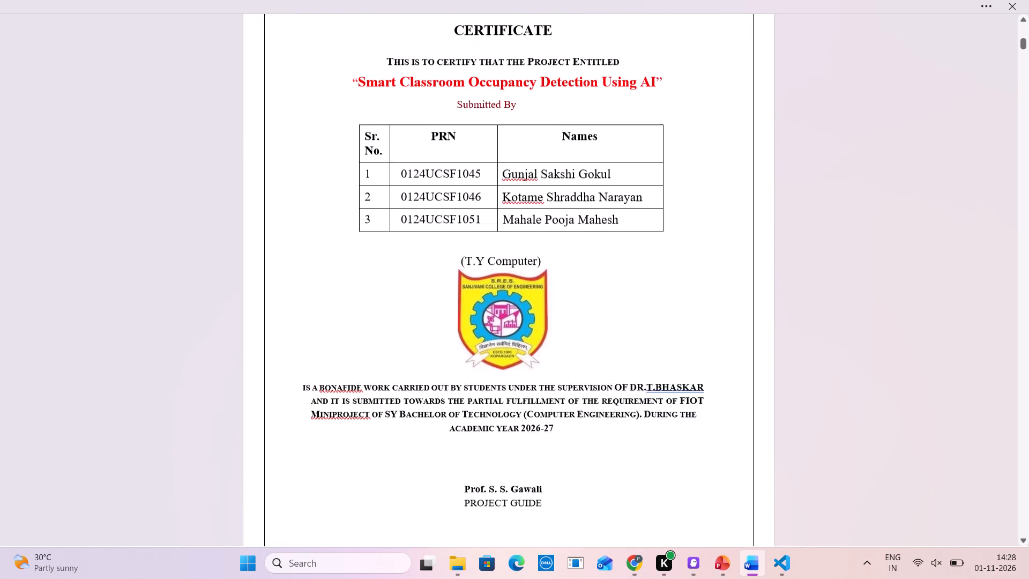
{"action": "right_click", "coordinate": [636, 219]}
{"action": "left_click", "coordinate": [583, 269]}
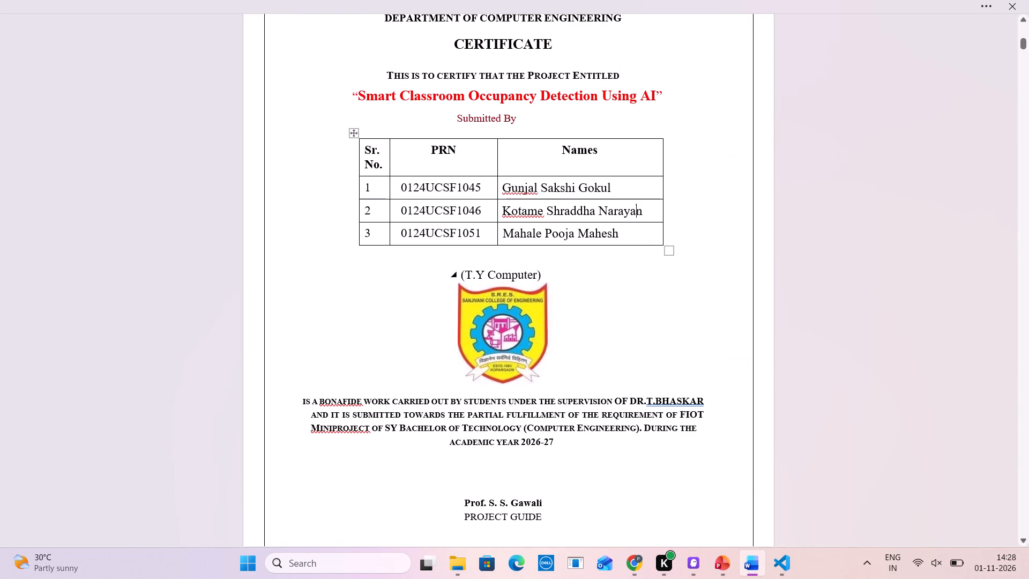
{"action": "left_click", "coordinate": [668, 253]}
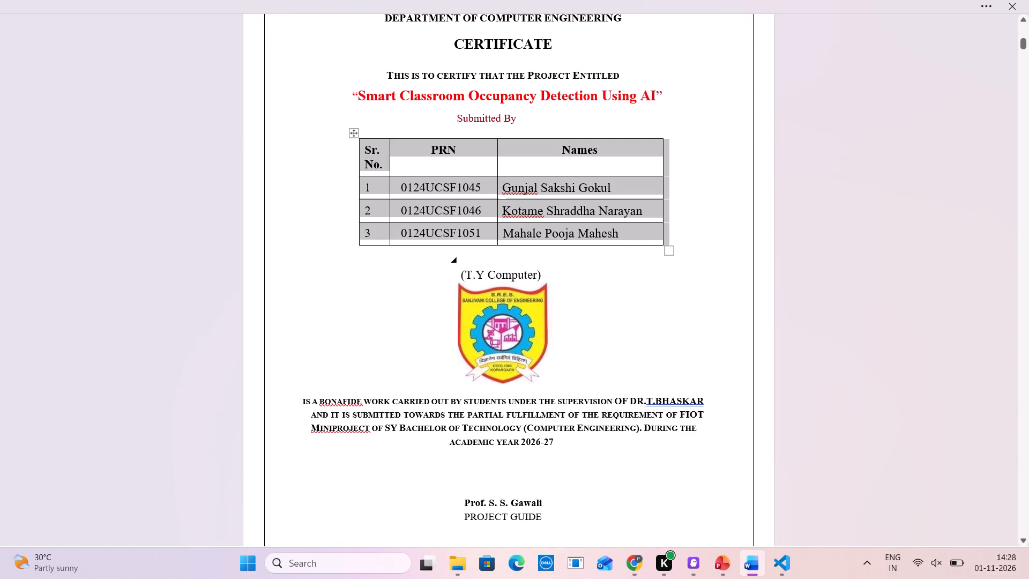
{"action": "key", "text": "ctrl+c"}
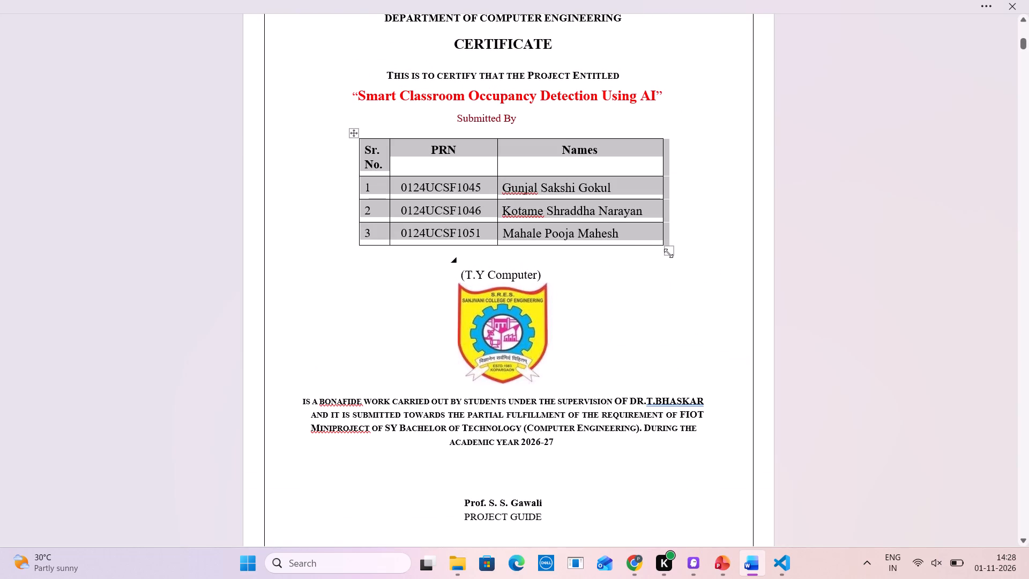
{"action": "left_click", "coordinate": [668, 253]}
{"action": "left_click", "coordinate": [640, 306]}
{"action": "scroll", "coordinate": [640, 306], "scroll_direction": "down", "scroll_amount": 6}
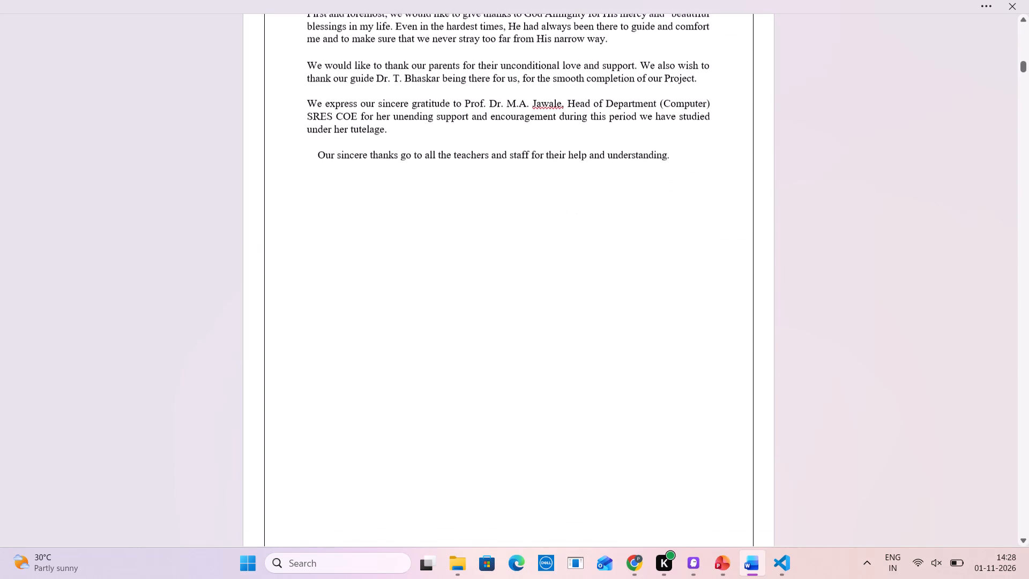
{"action": "left_click", "coordinate": [453, 277]}
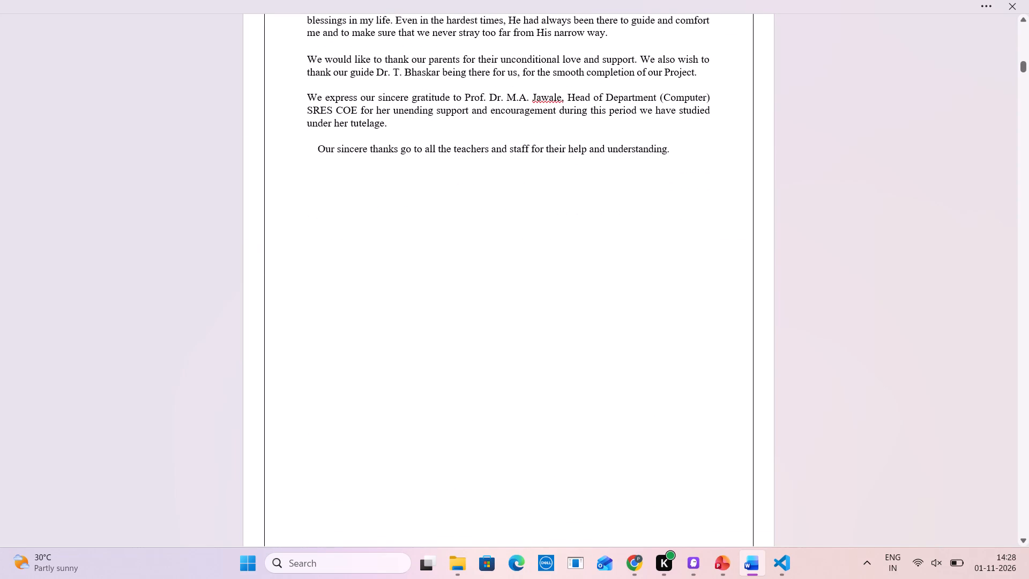
{"action": "key", "text": "ctrl+v"}
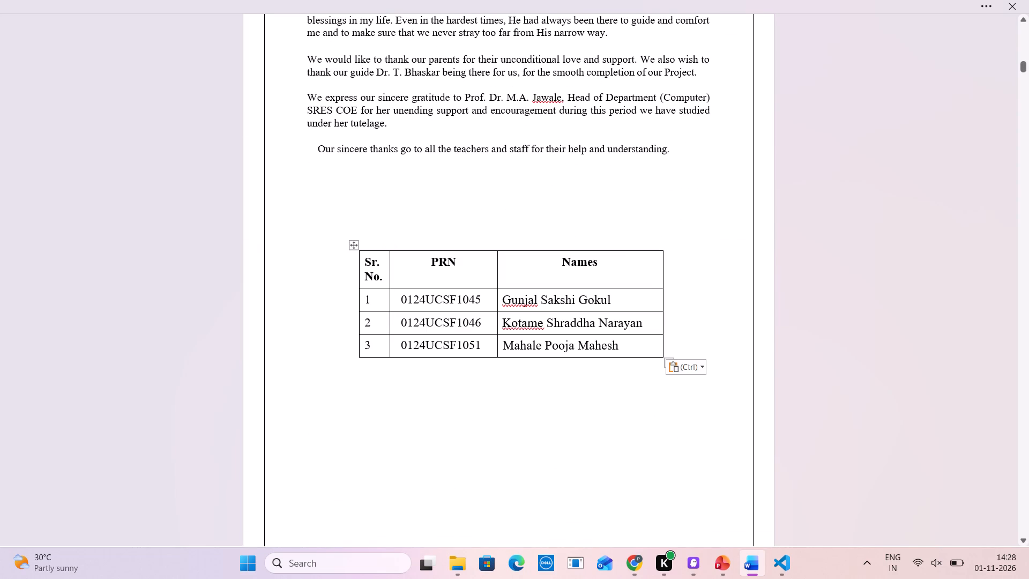
Move the pasted student table up on the acknowledgement page, closer to the closing thanks line.
{"action": "left_click_drag", "start_coordinate": [352, 243], "coordinate": [338, 195]}
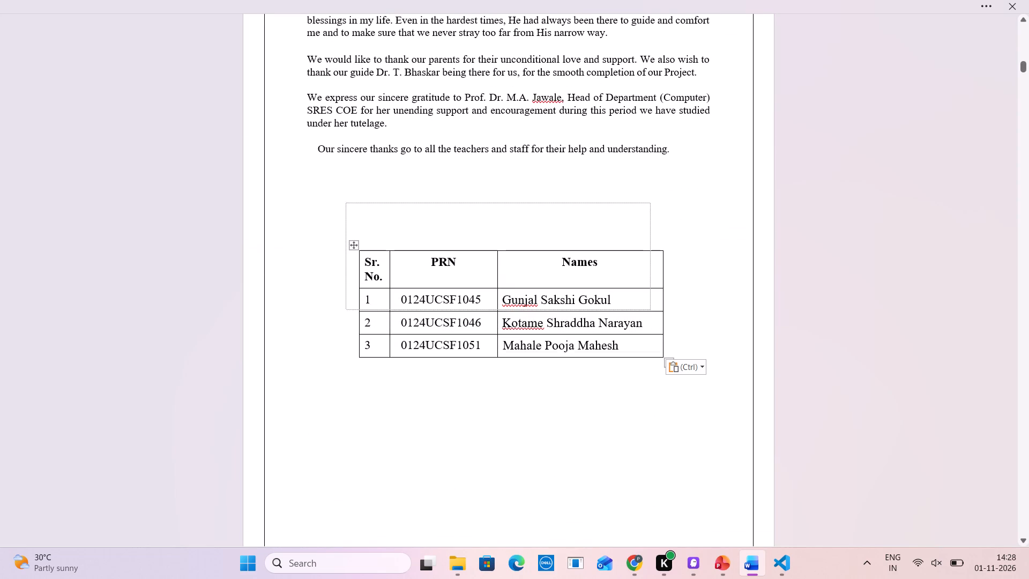
{"action": "left_click_drag", "start_coordinate": [338, 195], "coordinate": [342, 198]}
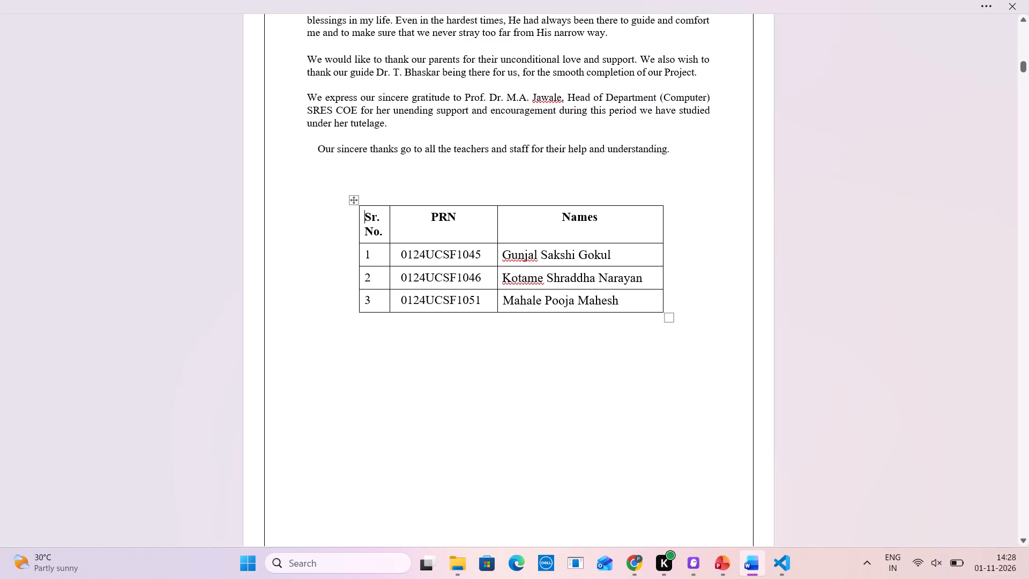
{"action": "left_click", "coordinate": [435, 390]}
Review the report body from the Table of Contents through methodology, implementation code, results and dashboard images up to the appended research paper.
{"action": "scroll", "coordinate": [435, 390], "scroll_direction": "down", "scroll_amount": 3}
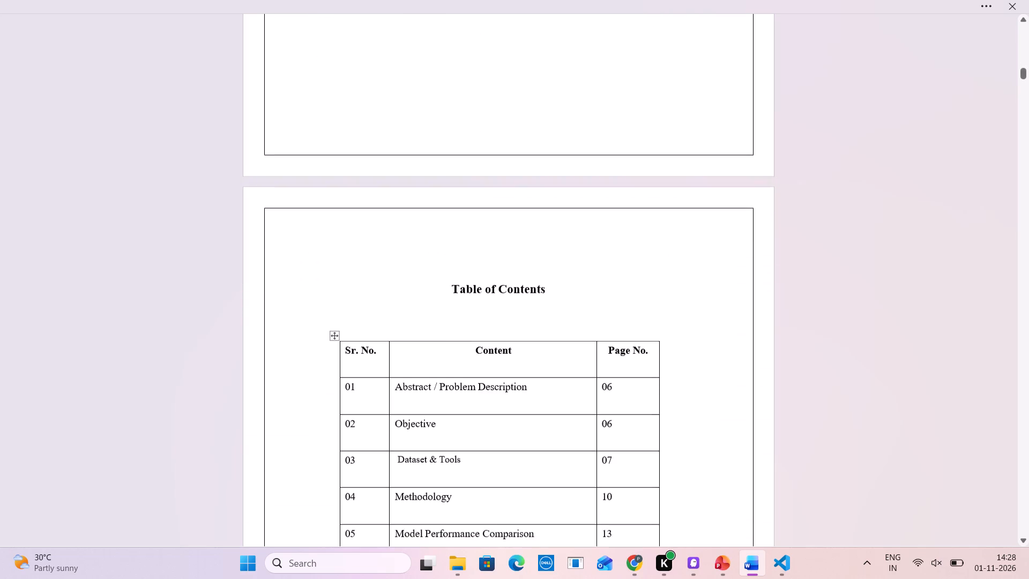
{"action": "scroll", "coordinate": [435, 390], "scroll_direction": "down", "scroll_amount": 3}
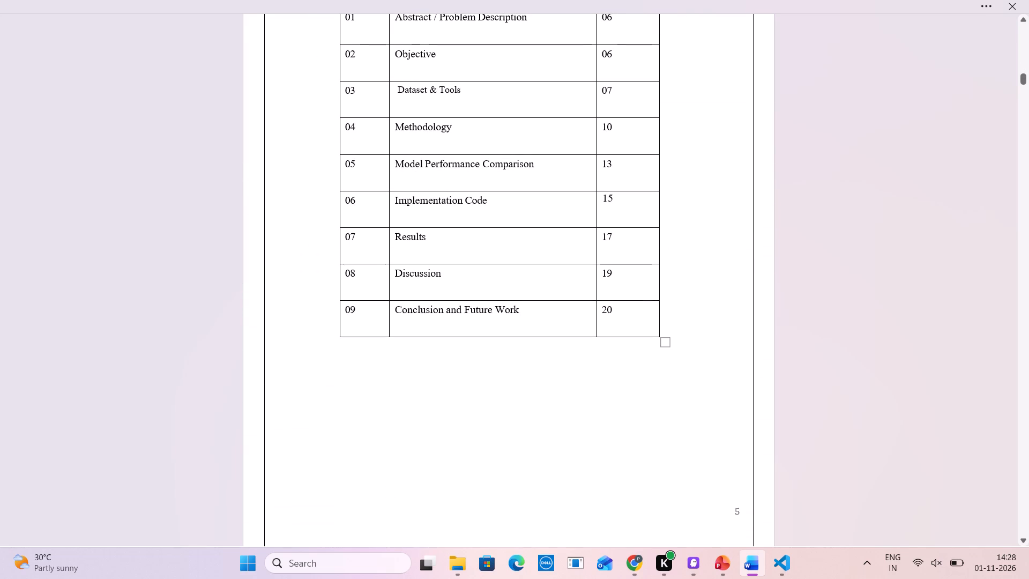
{"action": "scroll", "coordinate": [435, 390], "scroll_direction": "down", "scroll_amount": 6}
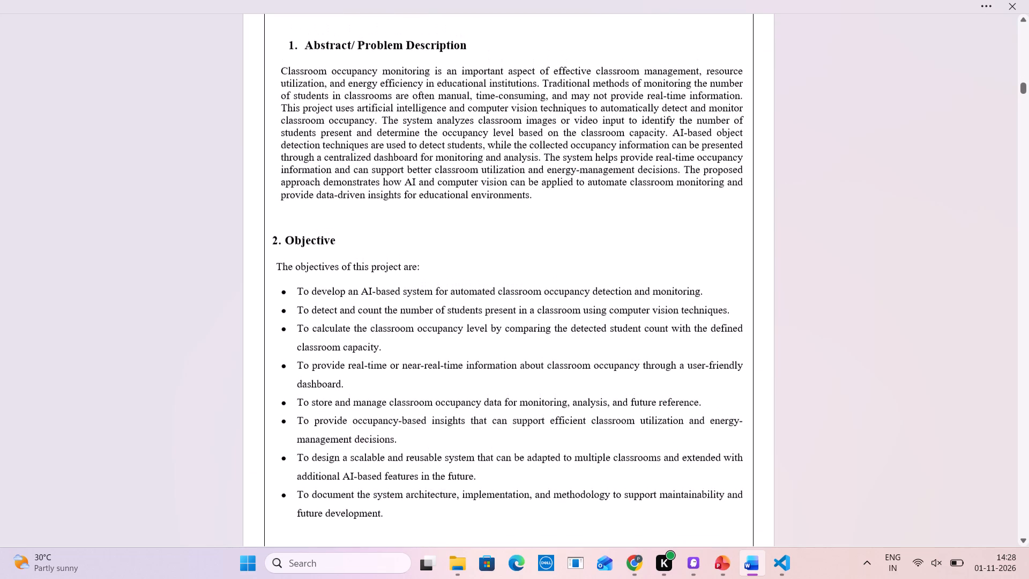
{"action": "scroll", "coordinate": [435, 390], "scroll_direction": "down", "scroll_amount": 2}
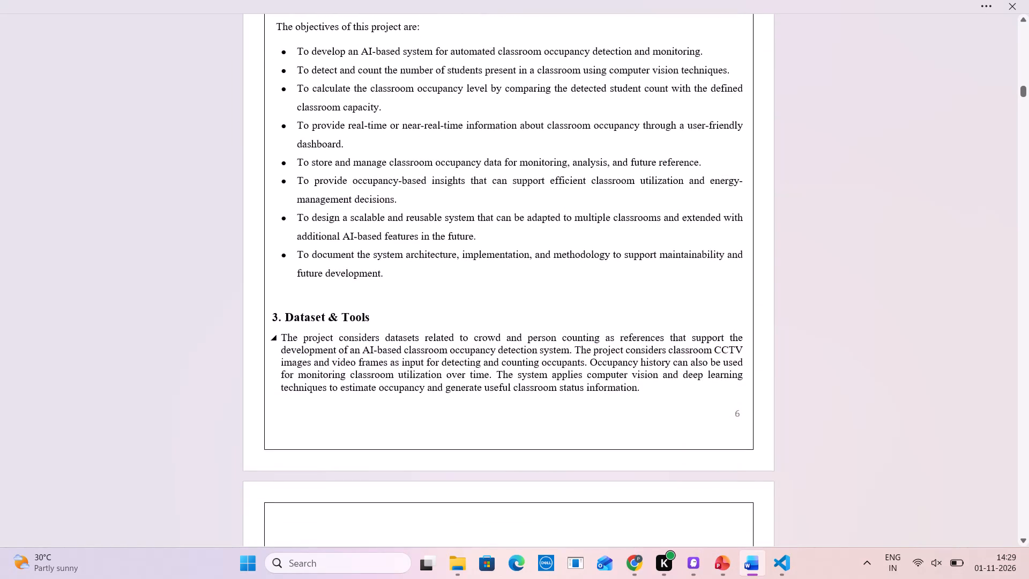
{"action": "scroll", "coordinate": [435, 390], "scroll_direction": "down", "scroll_amount": 5}
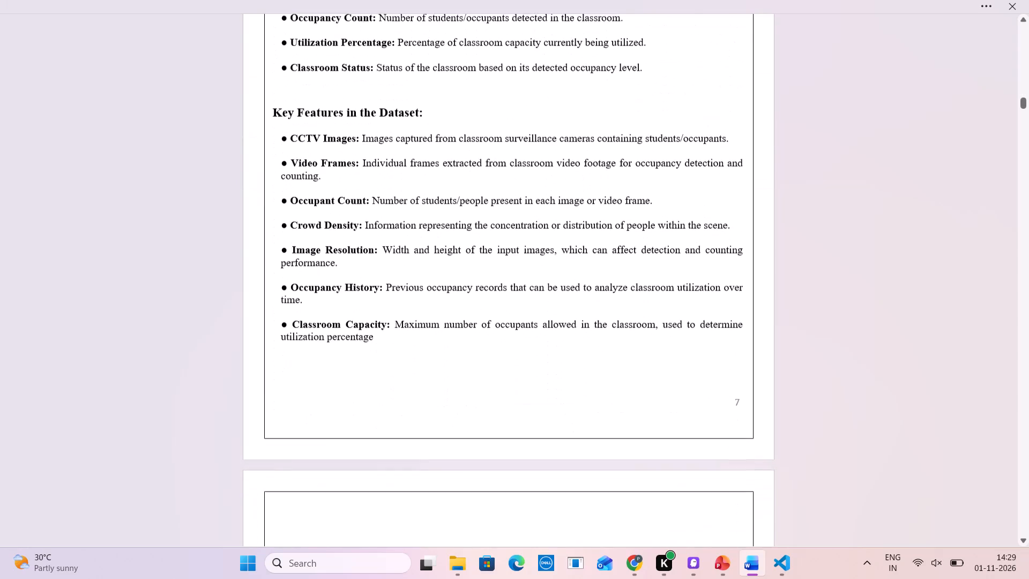
{"action": "scroll", "coordinate": [435, 390], "scroll_direction": "down", "scroll_amount": 4}
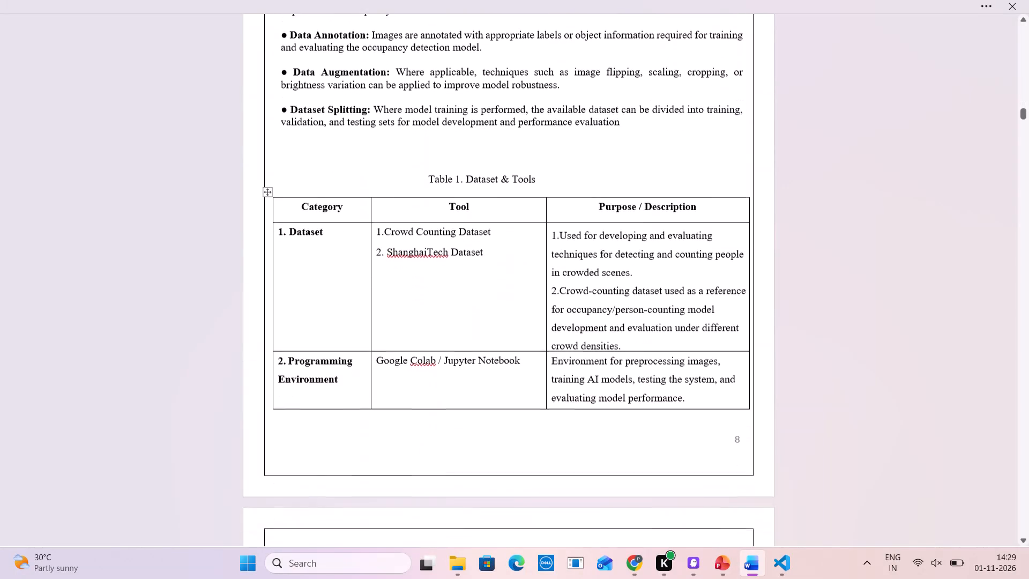
{"action": "scroll", "coordinate": [435, 390], "scroll_direction": "down", "scroll_amount": 6}
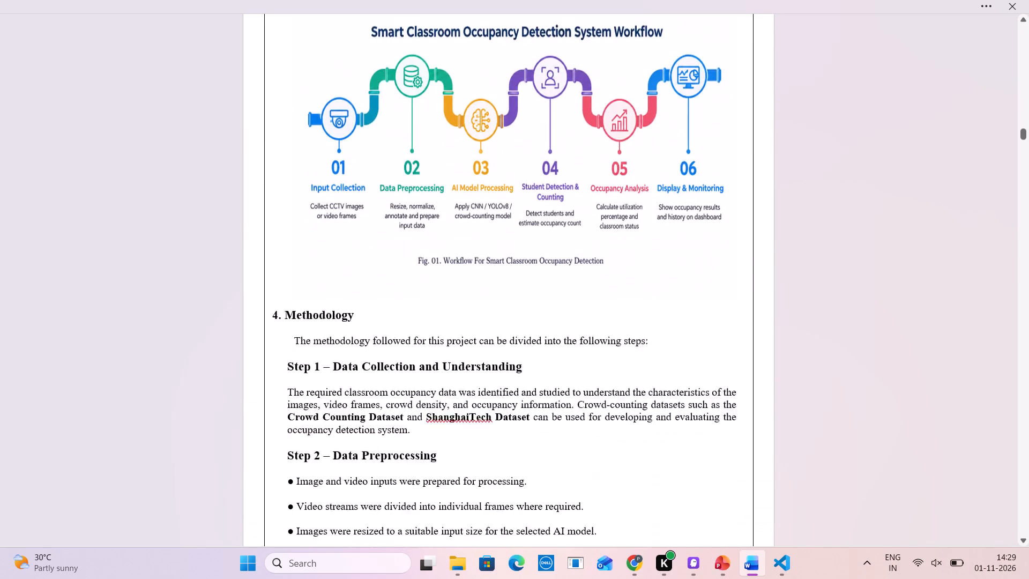
{"action": "scroll", "coordinate": [435, 390], "scroll_direction": "up", "scroll_amount": 1}
{"action": "scroll", "coordinate": [435, 390], "scroll_direction": "down", "scroll_amount": 3}
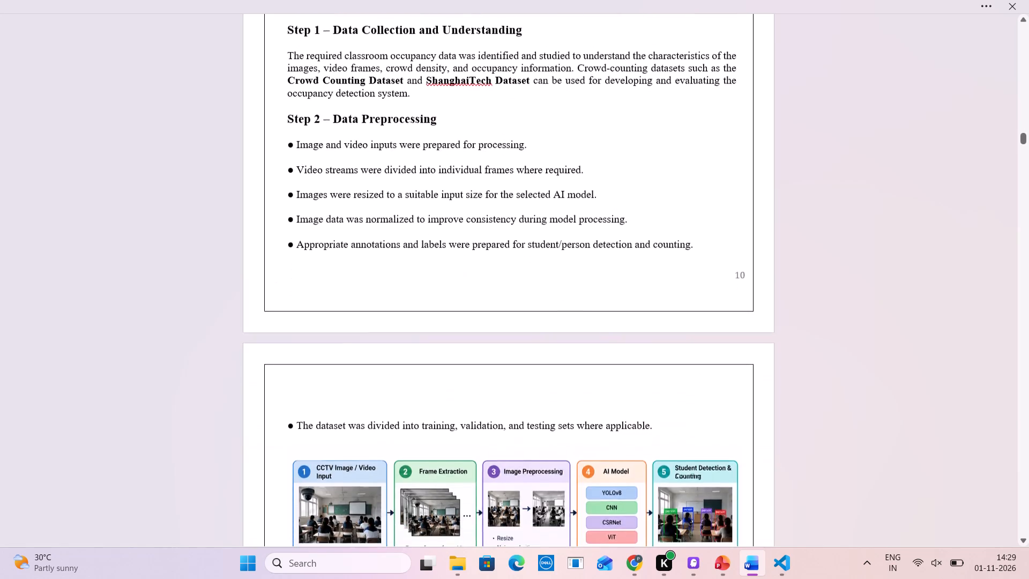
{"action": "scroll", "coordinate": [435, 390], "scroll_direction": "down", "scroll_amount": 2}
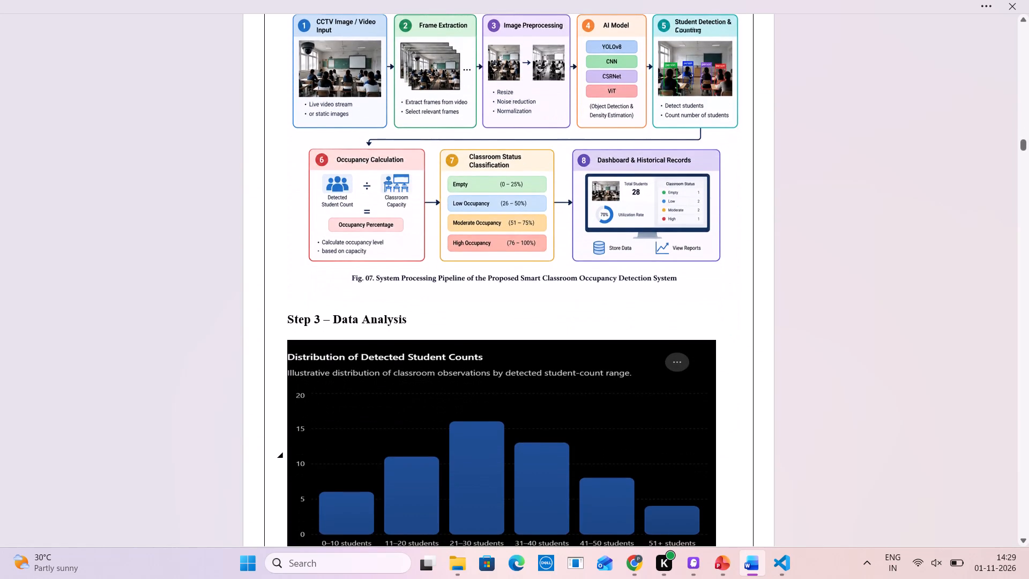
{"action": "scroll", "coordinate": [435, 390], "scroll_direction": "down", "scroll_amount": 3}
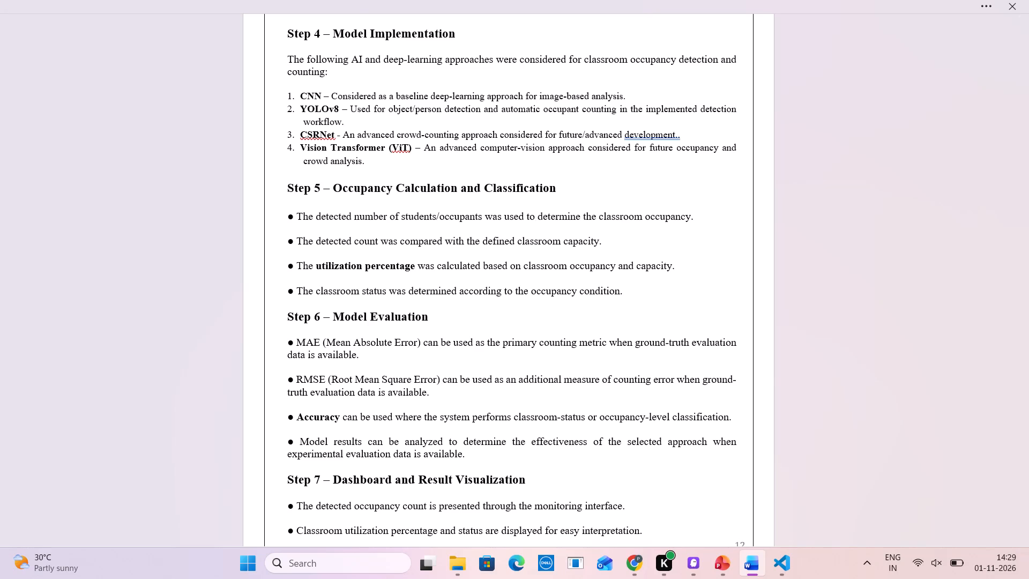
{"action": "scroll", "coordinate": [435, 390], "scroll_direction": "down", "scroll_amount": 5}
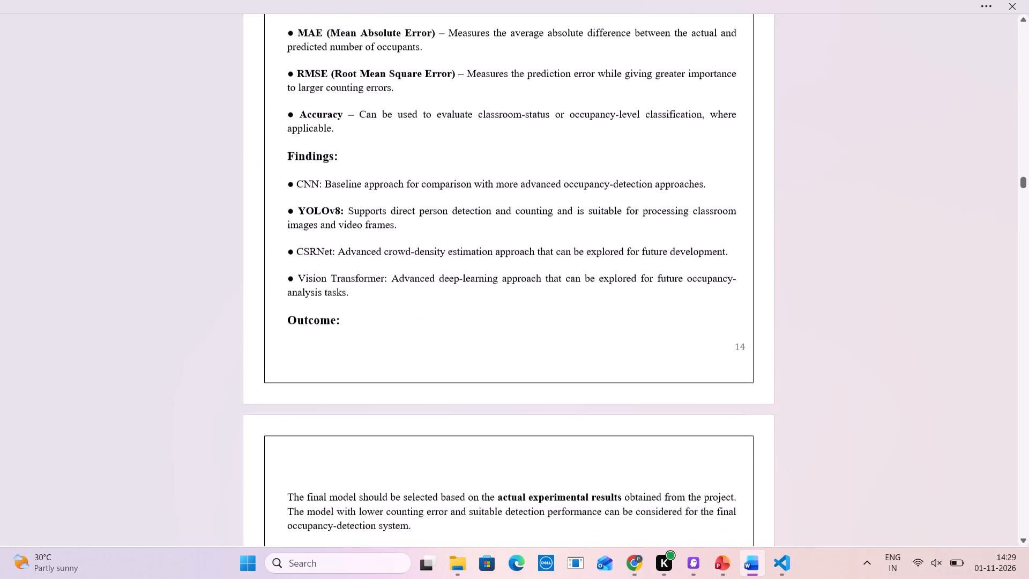
{"action": "scroll", "coordinate": [435, 390], "scroll_direction": "down", "scroll_amount": 3}
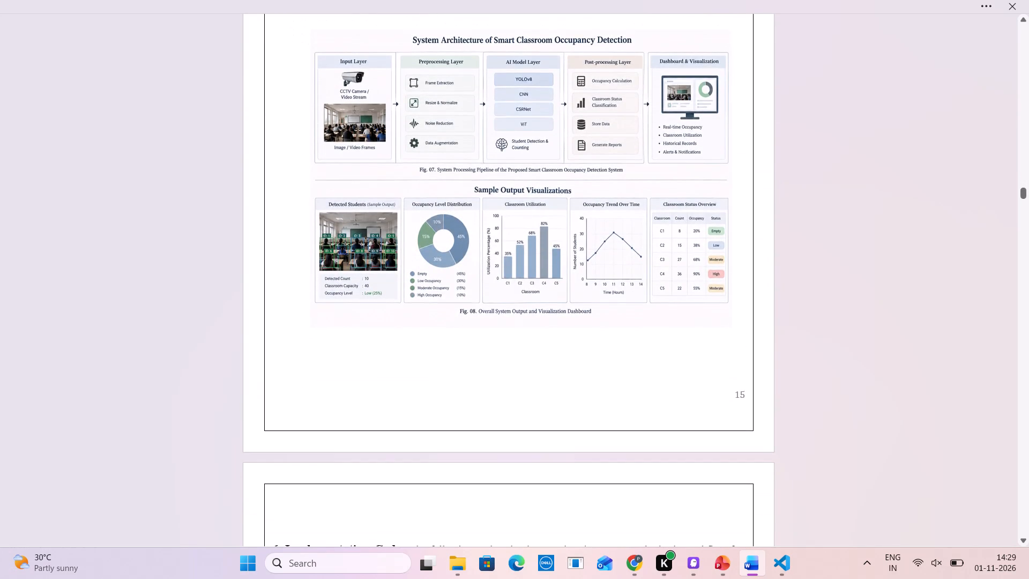
{"action": "scroll", "coordinate": [435, 390], "scroll_direction": "down", "scroll_amount": 4}
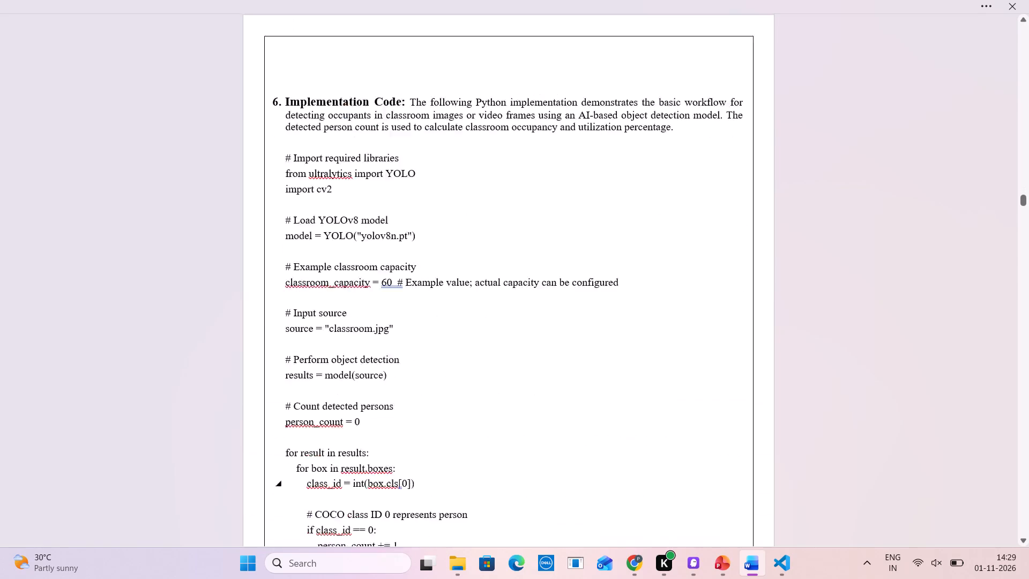
{"action": "scroll", "coordinate": [435, 390], "scroll_direction": "down", "scroll_amount": 5}
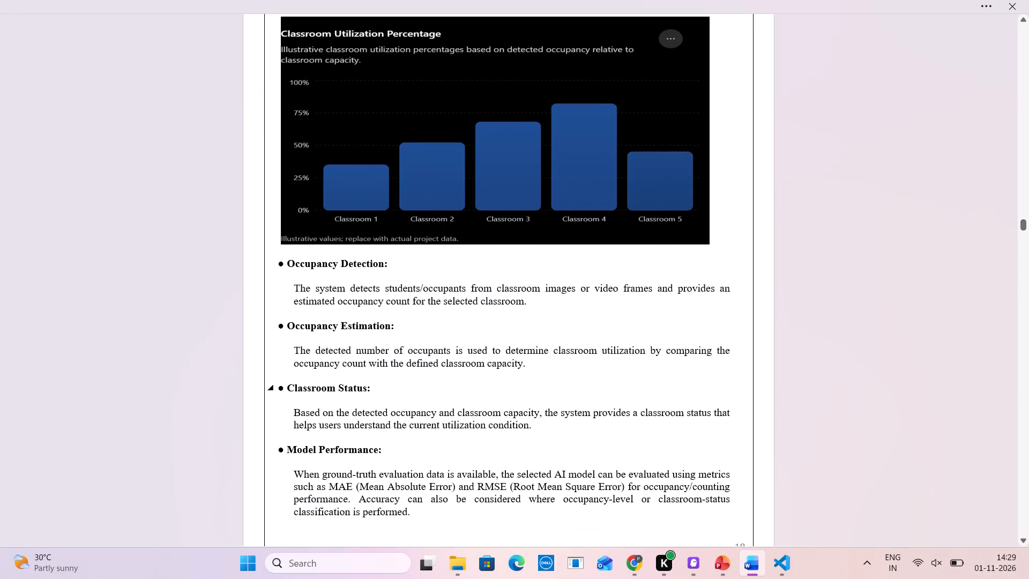
{"action": "scroll", "coordinate": [435, 390], "scroll_direction": "down", "scroll_amount": 8}
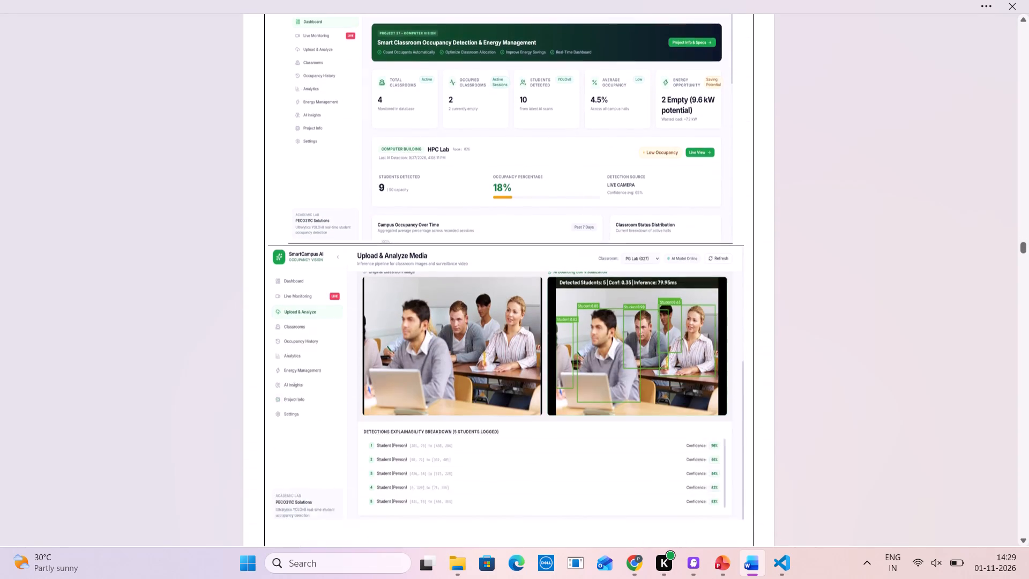
{"action": "scroll", "coordinate": [435, 390], "scroll_direction": "up", "scroll_amount": 1}
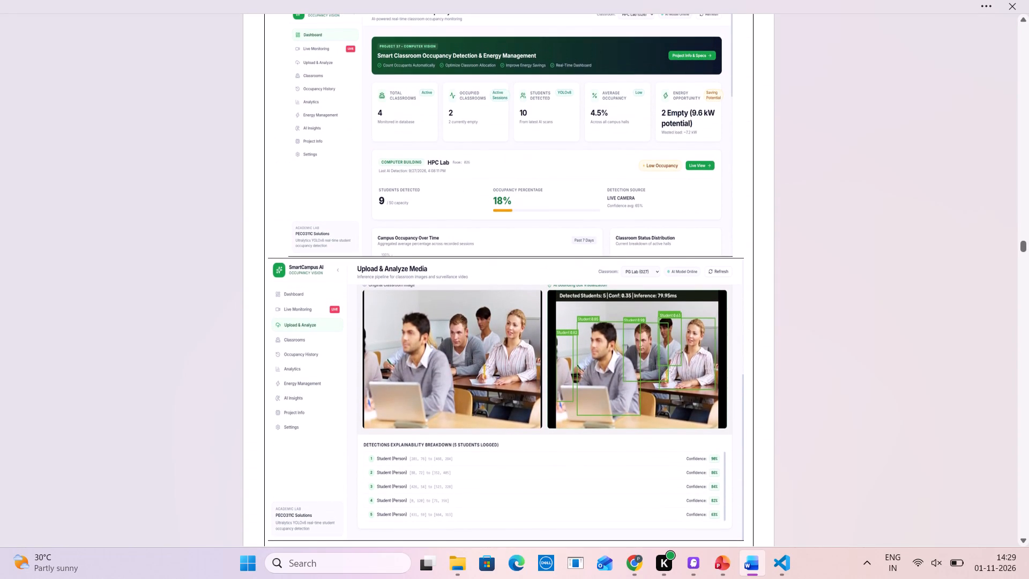
{"action": "scroll", "coordinate": [435, 390], "scroll_direction": "down", "scroll_amount": 3}
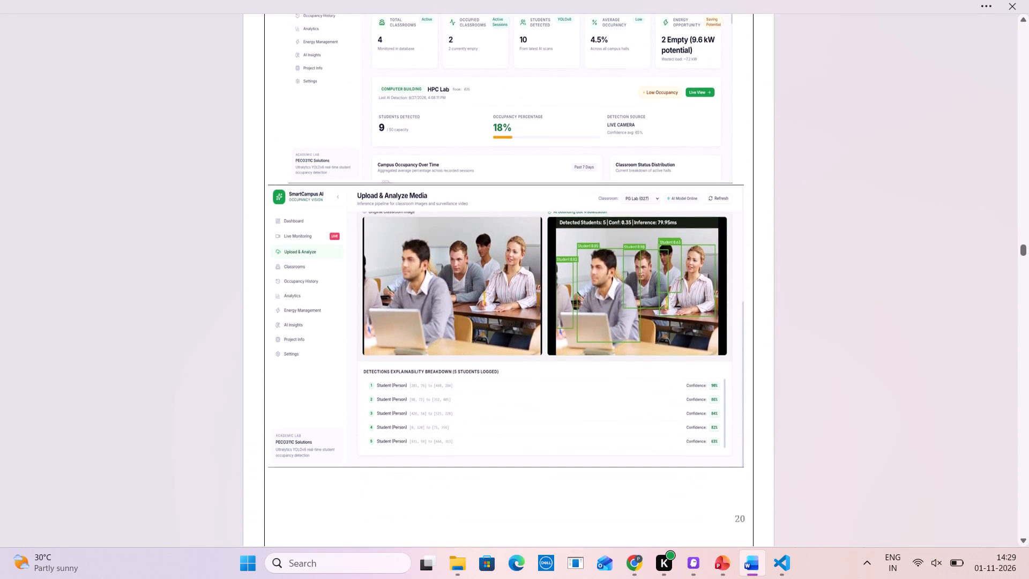
{"action": "scroll", "coordinate": [435, 390], "scroll_direction": "down", "scroll_amount": 6}
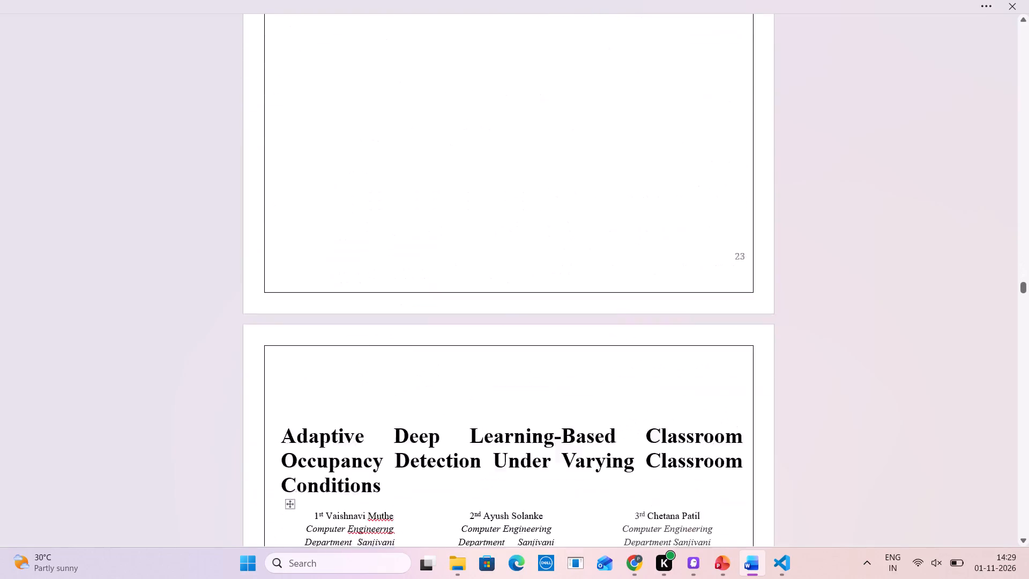
Review the appended research paper from its title and author block through the experiments, conclusion and references to the document's end.
{"action": "scroll", "coordinate": [435, 390], "scroll_direction": "down", "scroll_amount": 2}
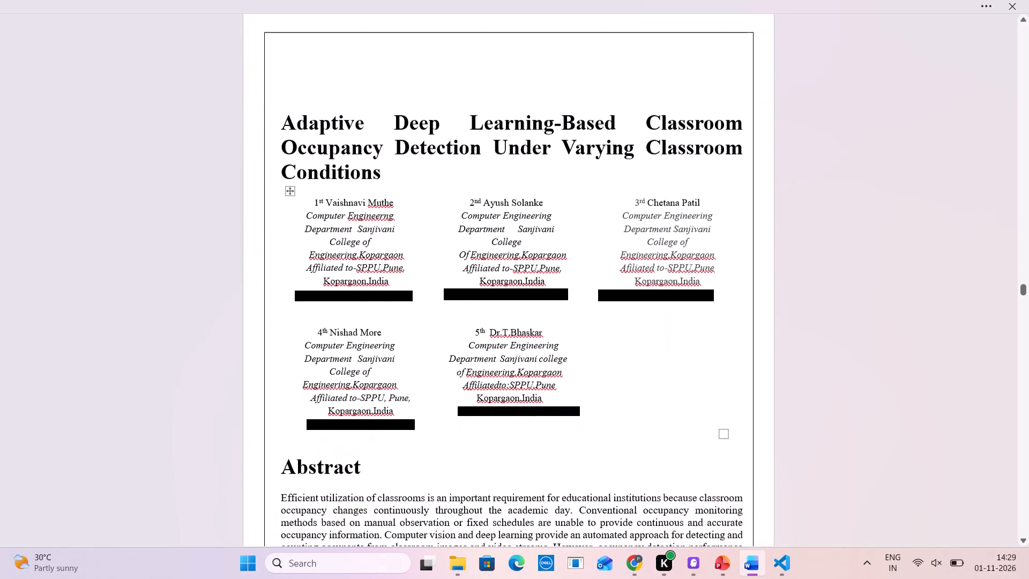
{"action": "scroll", "coordinate": [435, 390], "scroll_direction": "down", "scroll_amount": 3}
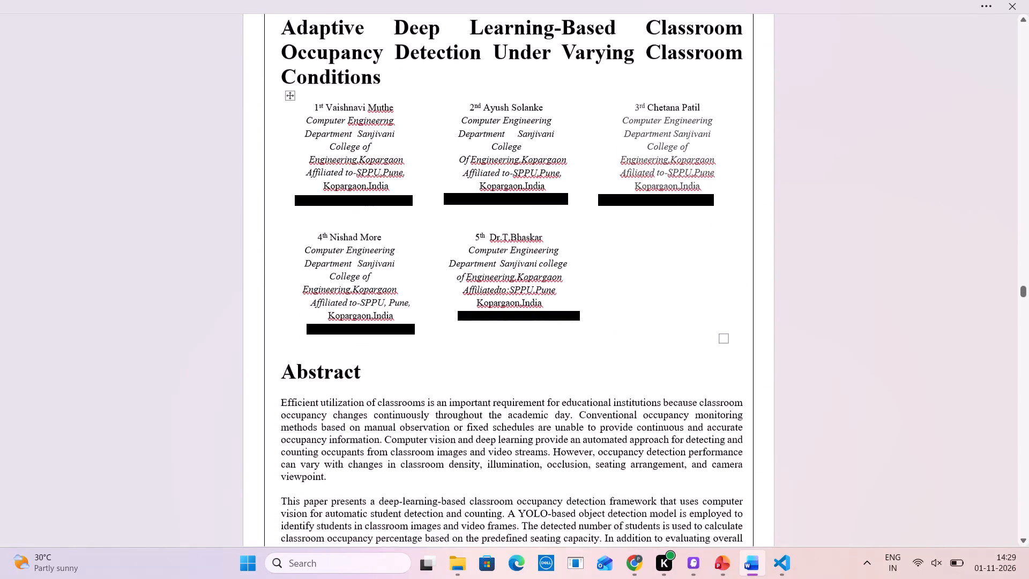
{"action": "scroll", "coordinate": [435, 390], "scroll_direction": "down", "scroll_amount": 7}
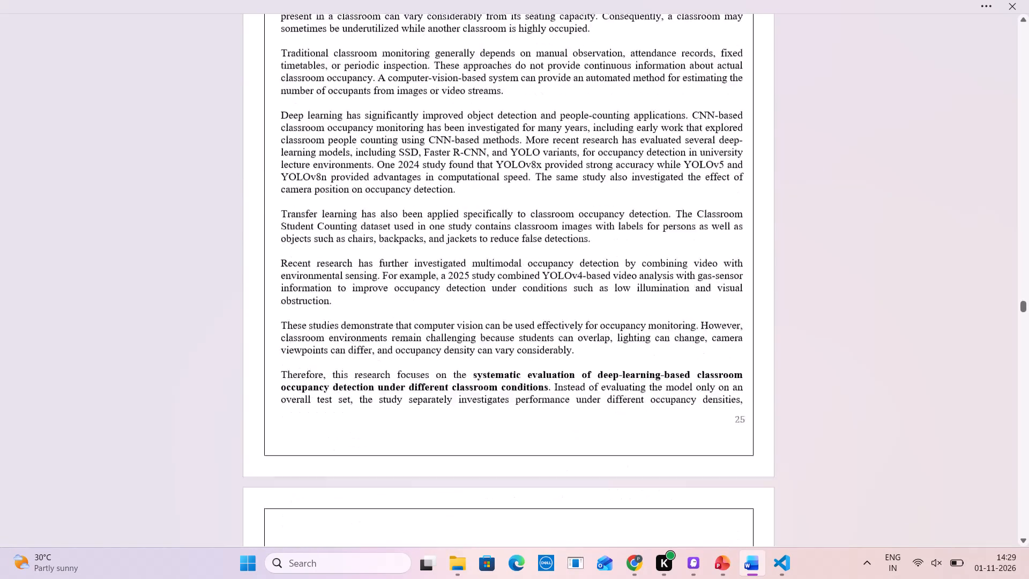
{"action": "scroll", "coordinate": [435, 390], "scroll_direction": "down", "scroll_amount": 7}
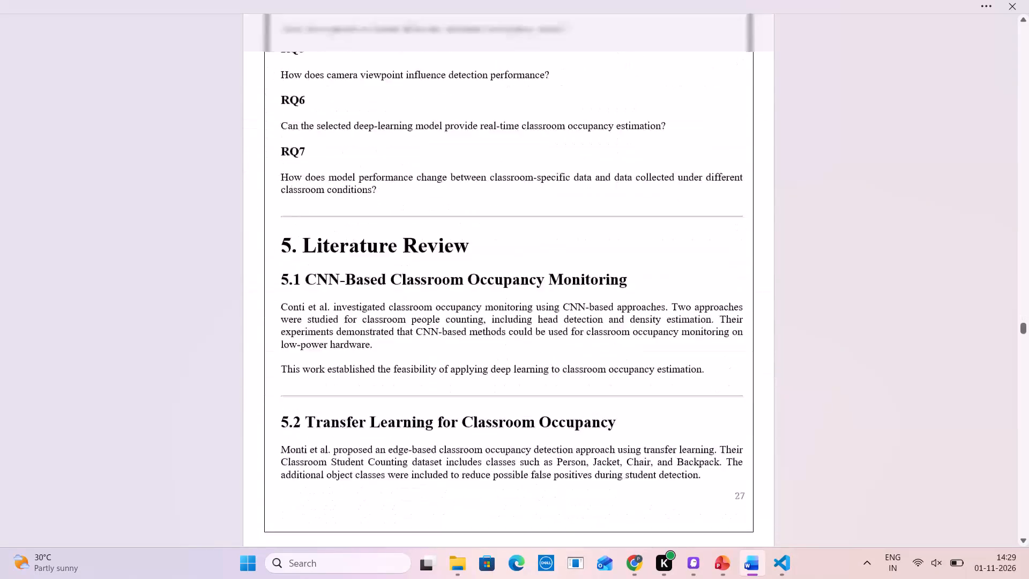
{"action": "scroll", "coordinate": [435, 390], "scroll_direction": "down", "scroll_amount": 8}
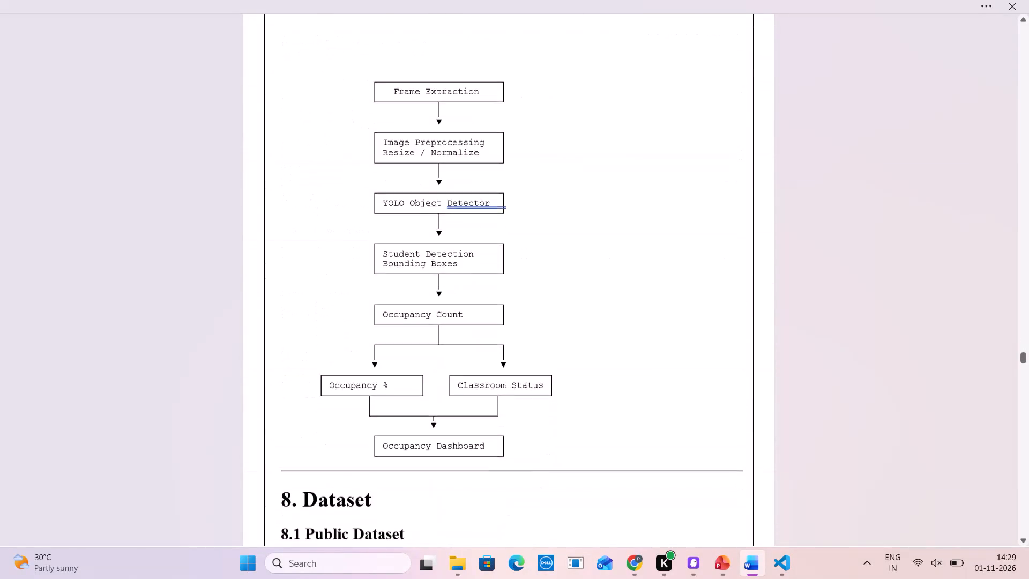
{"action": "scroll", "coordinate": [435, 390], "scroll_direction": "down", "scroll_amount": 7}
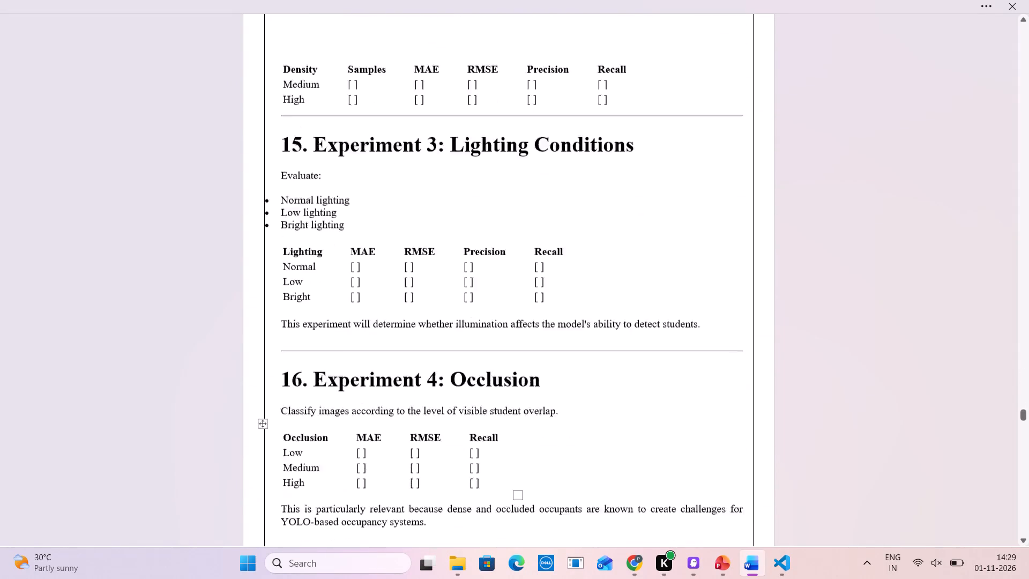
{"action": "scroll", "coordinate": [435, 390], "scroll_direction": "down", "scroll_amount": 18}
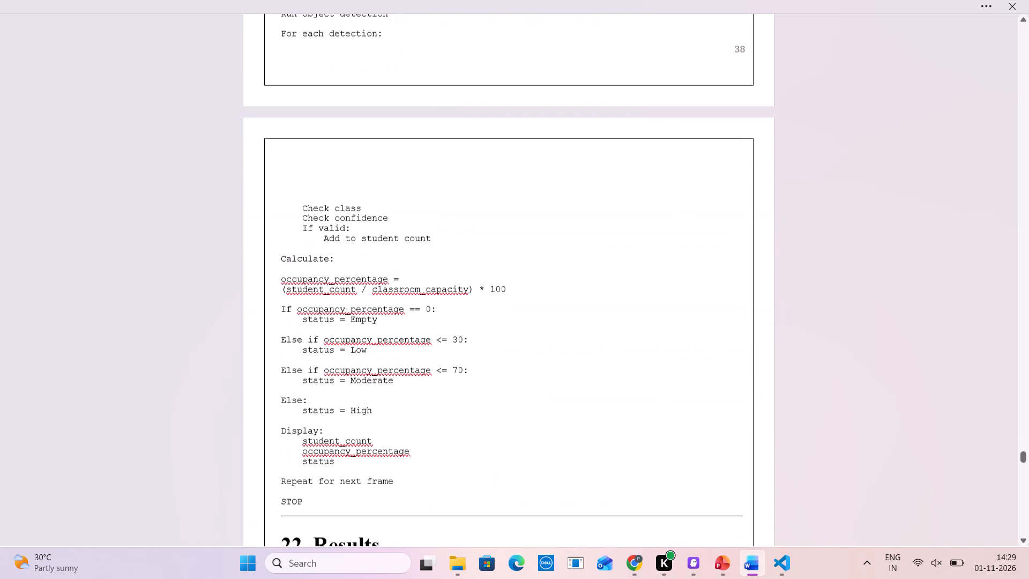
{"action": "scroll", "coordinate": [435, 390], "scroll_direction": "down", "scroll_amount": 20}
{"action": "scroll", "coordinate": [435, 390], "scroll_direction": "down", "scroll_amount": 17}
{"action": "scroll", "coordinate": [435, 390], "scroll_direction": "down", "scroll_amount": 17}
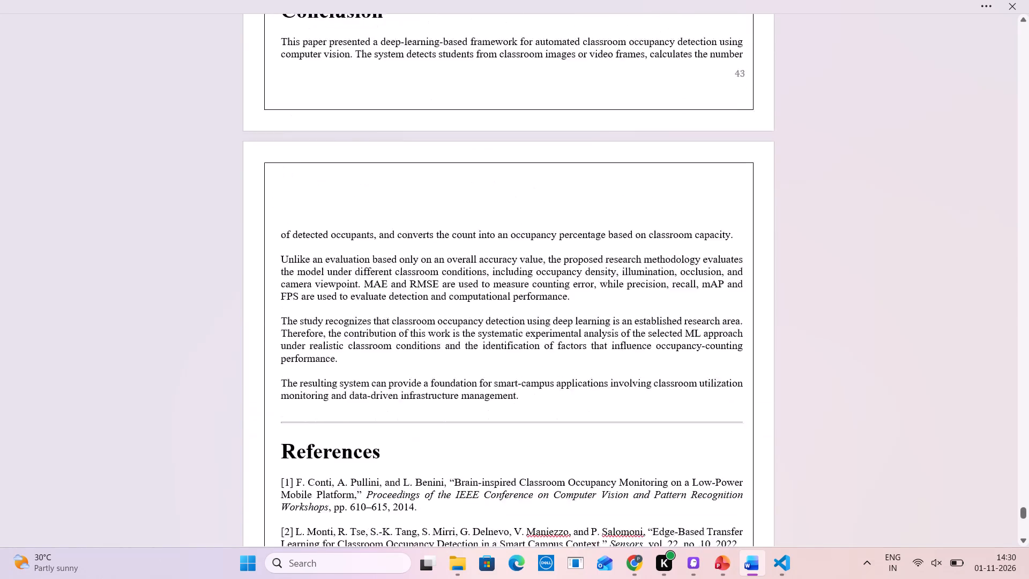
{"action": "scroll", "coordinate": [435, 390], "scroll_direction": "down", "scroll_amount": 20}
{"action": "scroll", "coordinate": [435, 390], "scroll_direction": "down", "scroll_amount": 3}
Go back and recheck the report's conclusion and references, plus the research paper's author block, abstract and introduction.
{"action": "scroll", "coordinate": [435, 390], "scroll_direction": "up", "scroll_amount": 2}
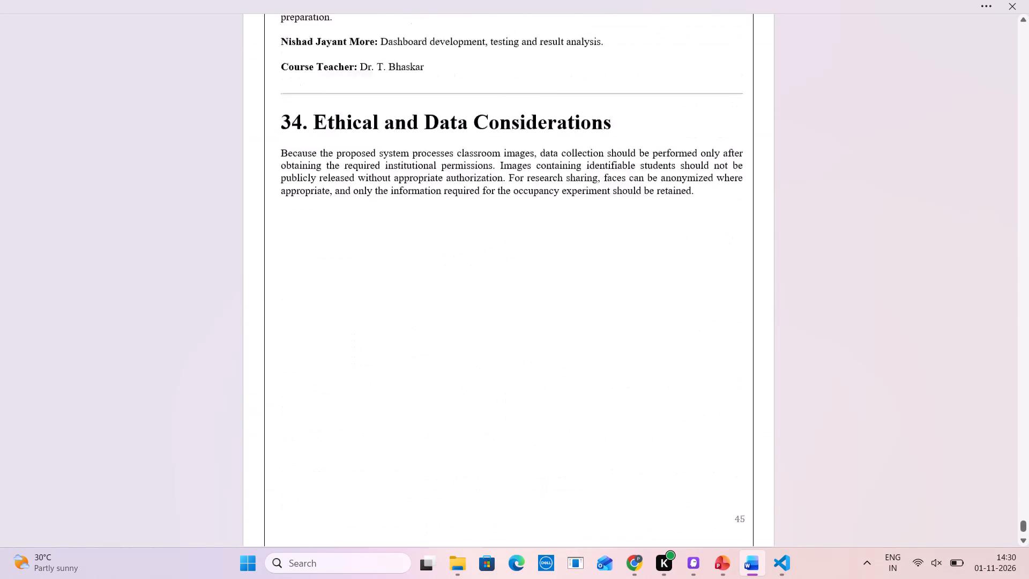
{"action": "scroll", "coordinate": [435, 390], "scroll_direction": "up", "scroll_amount": 10}
{"action": "scroll", "coordinate": [435, 390], "scroll_direction": "up", "scroll_amount": 20}
{"action": "scroll", "coordinate": [435, 390], "scroll_direction": "up", "scroll_amount": 20}
{"action": "scroll", "coordinate": [435, 390], "scroll_direction": "up", "scroll_amount": 20}
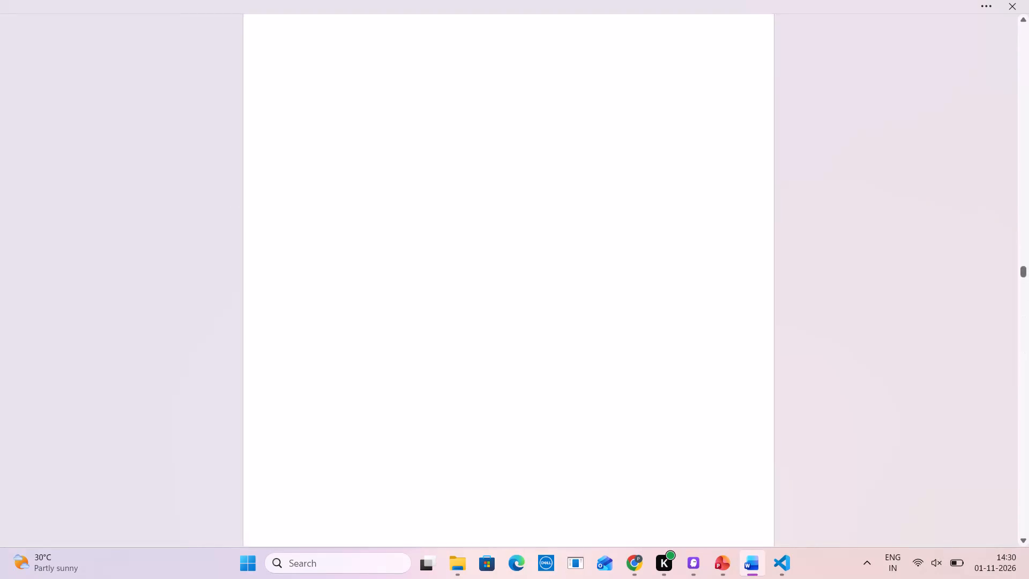
{"action": "scroll", "coordinate": [435, 390], "scroll_direction": "up", "scroll_amount": 17}
{"action": "scroll", "coordinate": [435, 390], "scroll_direction": "down", "scroll_amount": 5}
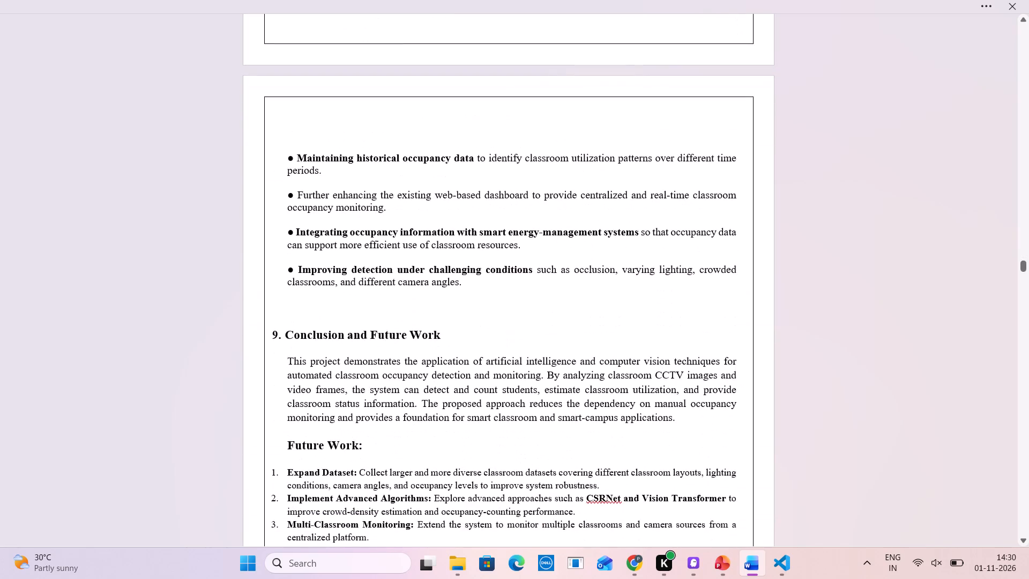
{"action": "scroll", "coordinate": [435, 390], "scroll_direction": "down", "scroll_amount": 5}
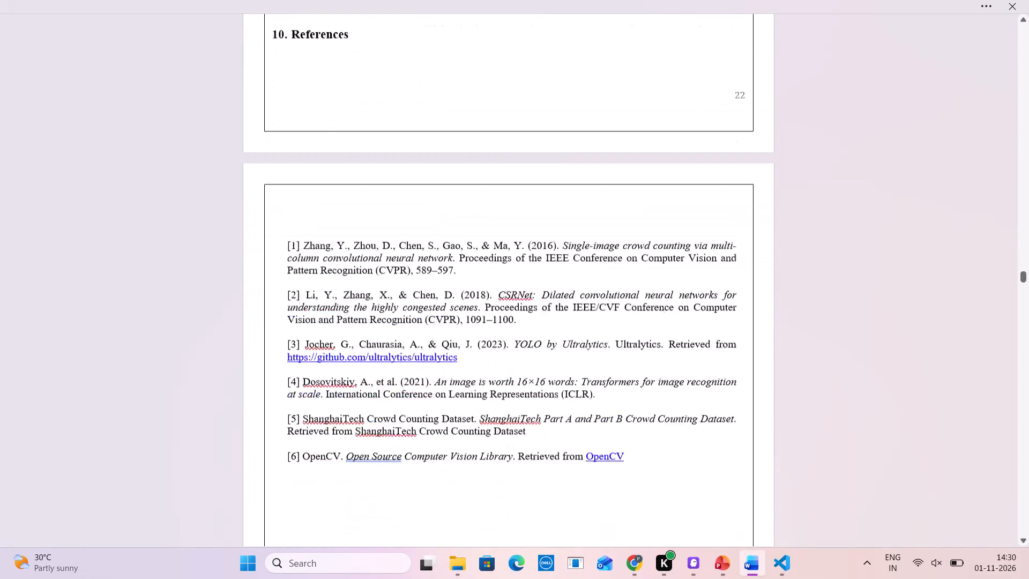
{"action": "scroll", "coordinate": [435, 390], "scroll_direction": "down", "scroll_amount": 3}
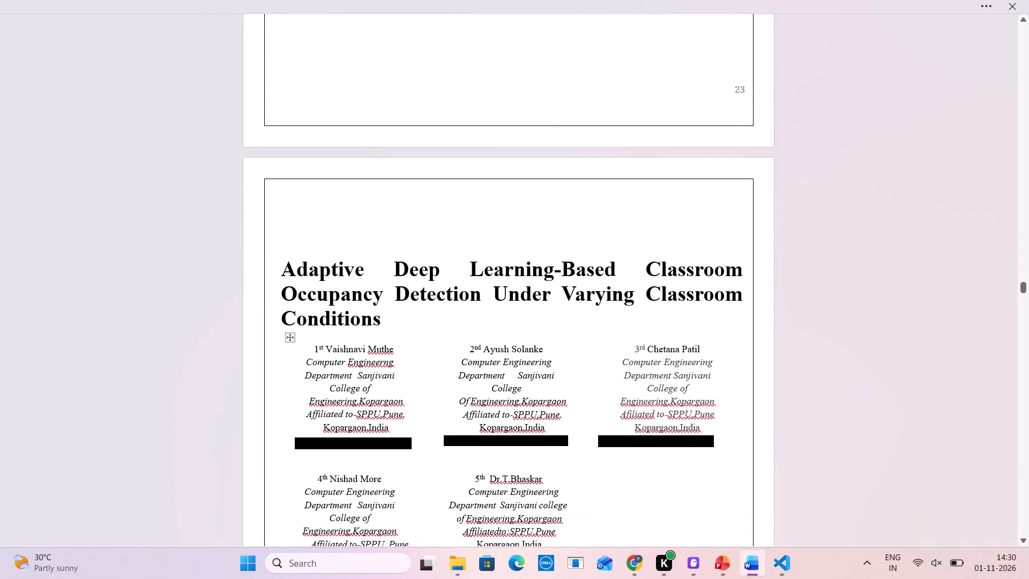
{"action": "scroll", "coordinate": [424, 380], "scroll_direction": "down", "scroll_amount": 6}
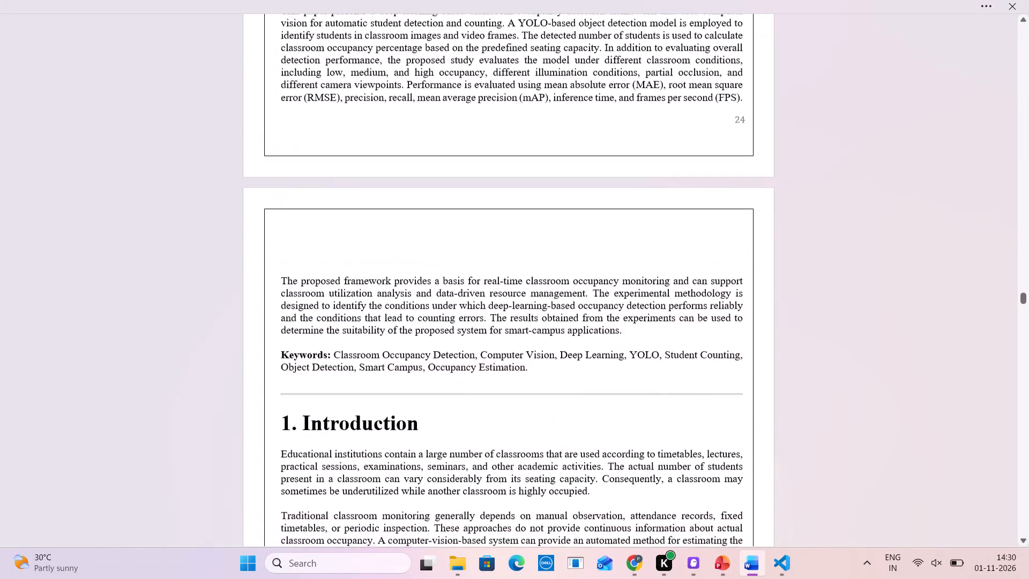
{"action": "scroll", "coordinate": [424, 380], "scroll_direction": "down", "scroll_amount": 2}
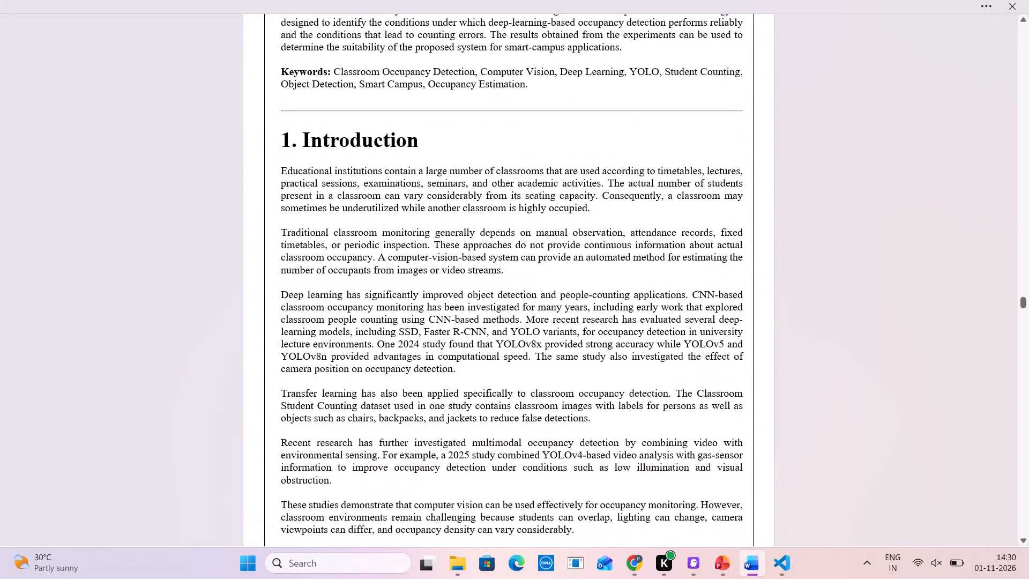
Save the AIML_REPORT_FINAL_FOR_SUBMISSION document.
{"action": "scroll", "coordinate": [426, 381], "scroll_direction": "up", "scroll_amount": 2}
{"action": "left_click", "coordinate": [426, 381]}
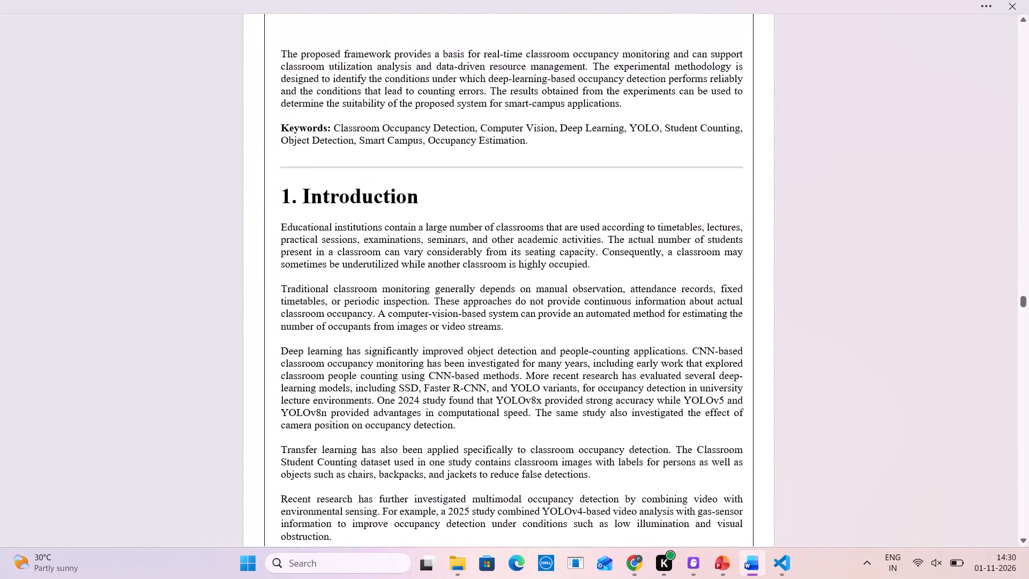
{"action": "left_click", "coordinate": [973, 4]}
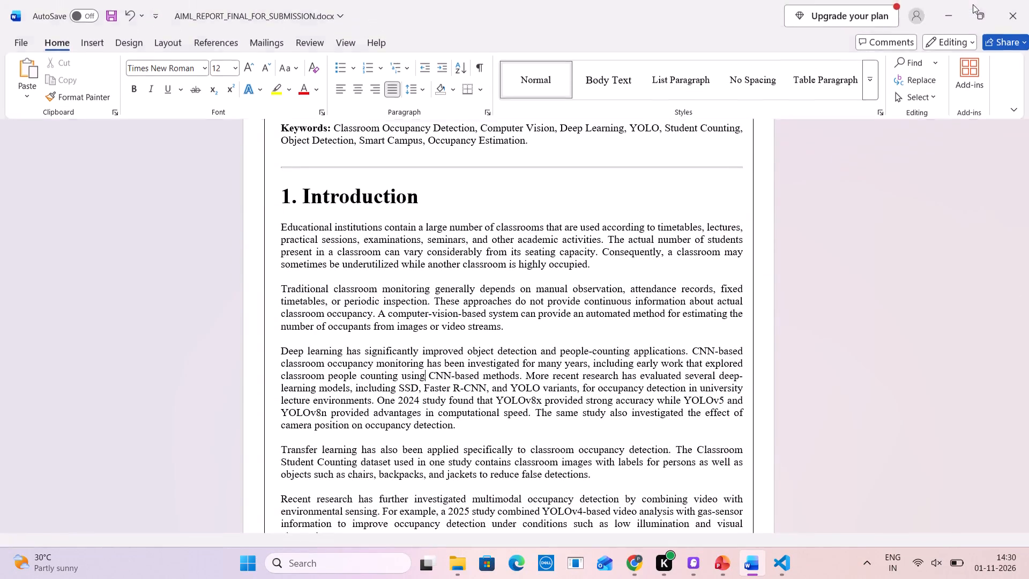
{"action": "key", "text": "ctrl+s"}
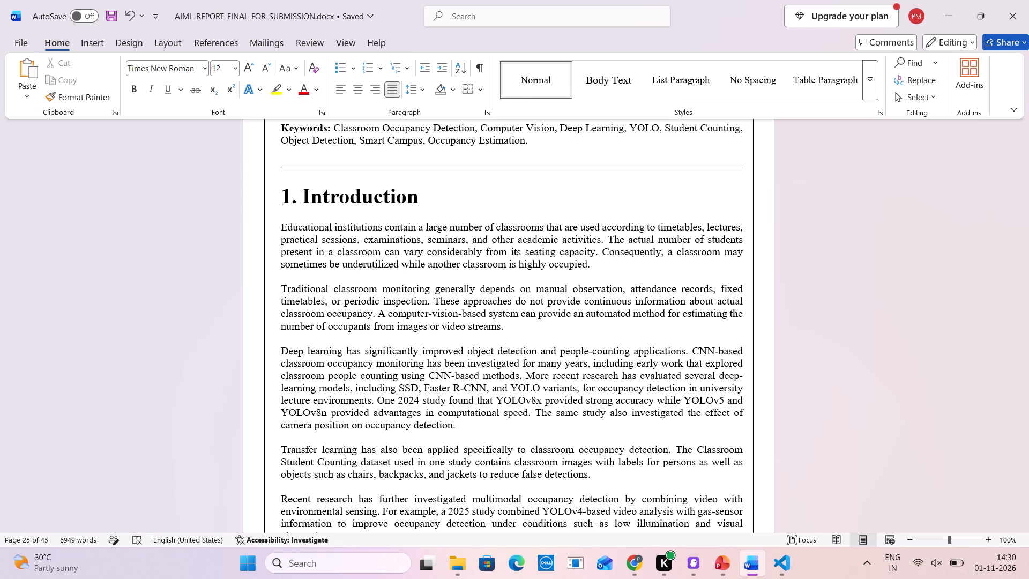
{"action": "key", "text": "ctrl+s"}
{"action": "key", "text": "ctrl+s"}
{"action": "left_click", "coordinate": [930, 327]}
Recheck the team tables on the report's front pages, from the cover through the certificate and declaration to the acknowledgement.
{"action": "scroll", "coordinate": [668, 333], "scroll_direction": "up", "scroll_amount": 4}
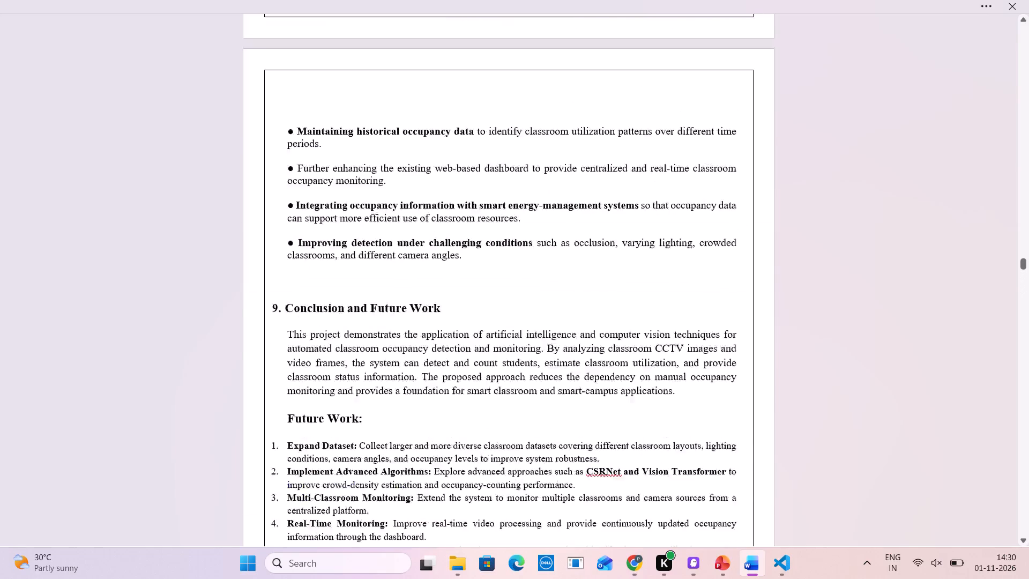
{"action": "scroll", "coordinate": [668, 333], "scroll_direction": "up", "scroll_amount": 20}
{"action": "scroll", "coordinate": [668, 333], "scroll_direction": "up", "scroll_amount": 20}
{"action": "scroll", "coordinate": [668, 333], "scroll_direction": "up", "scroll_amount": 20}
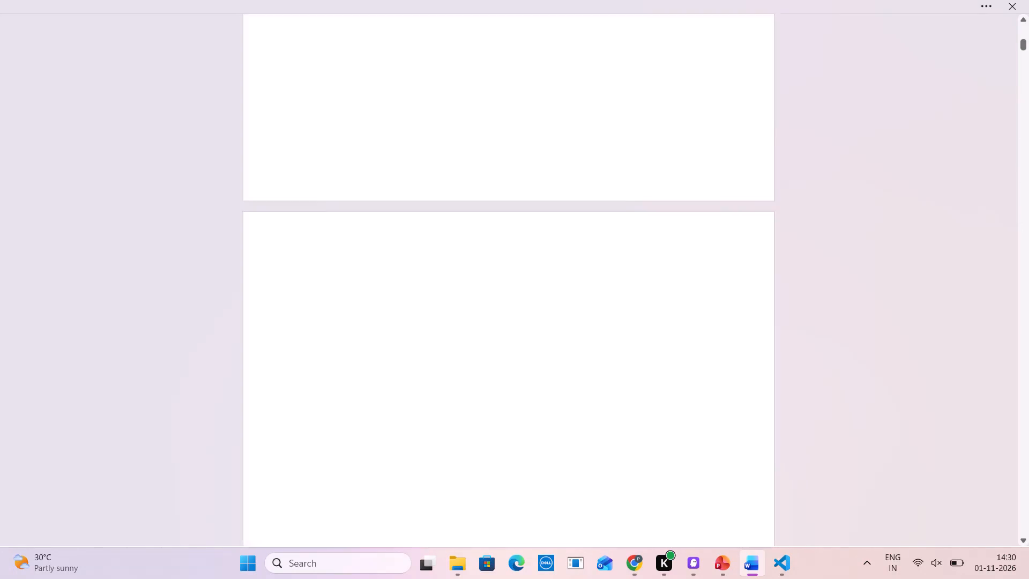
{"action": "scroll", "coordinate": [668, 333], "scroll_direction": "up", "scroll_amount": 20}
{"action": "scroll", "coordinate": [668, 333], "scroll_direction": "up", "scroll_amount": 20}
{"action": "scroll", "coordinate": [668, 333], "scroll_direction": "up", "scroll_amount": 20}
{"action": "left_click", "coordinate": [668, 333]}
{"action": "scroll", "coordinate": [668, 333], "scroll_direction": "up", "scroll_amount": 1}
{"action": "scroll", "coordinate": [625, 298], "scroll_direction": "down", "scroll_amount": 1}
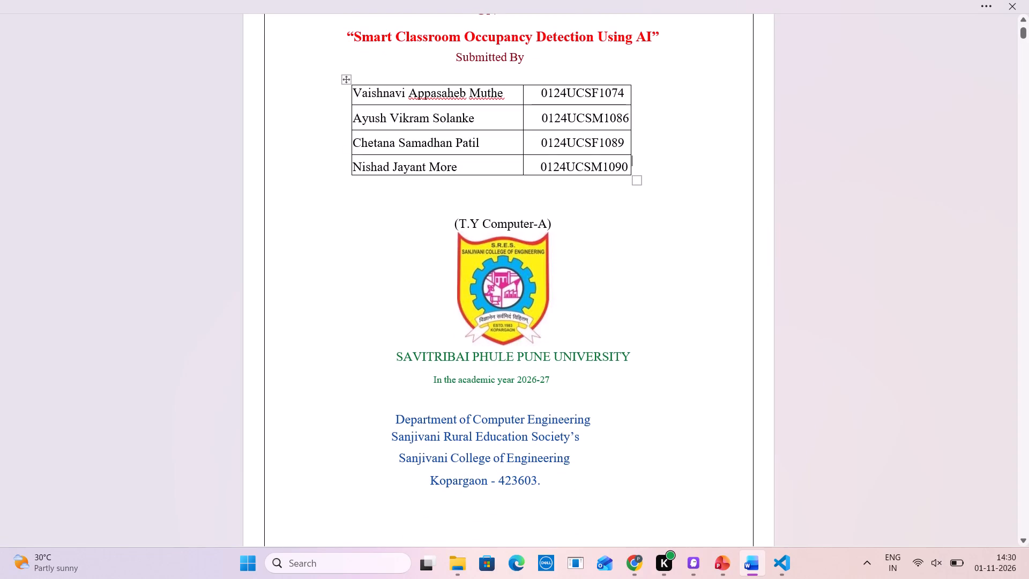
{"action": "scroll", "coordinate": [625, 298], "scroll_direction": "down", "scroll_amount": 2}
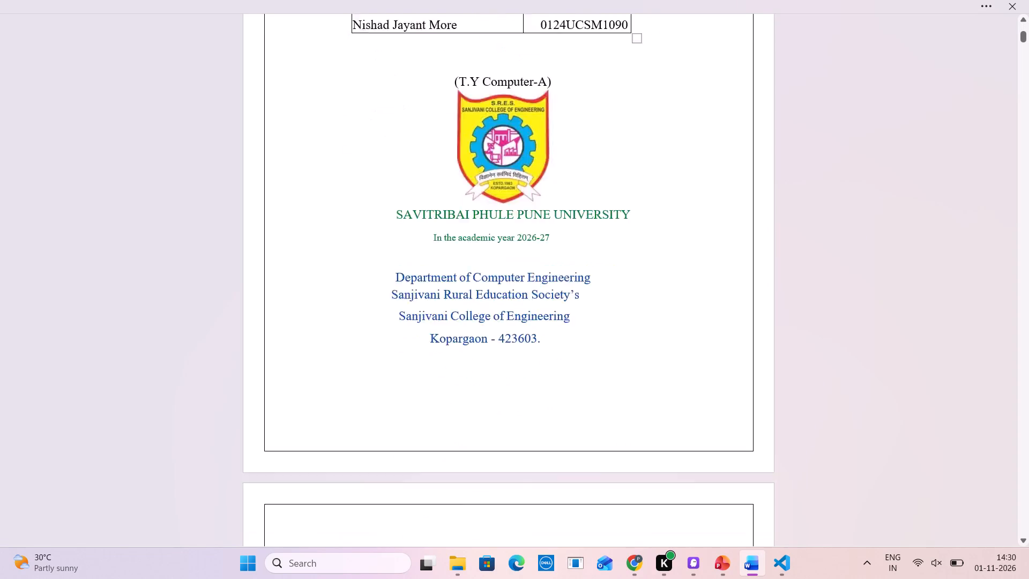
{"action": "scroll", "coordinate": [625, 298], "scroll_direction": "down", "scroll_amount": 2}
{"action": "scroll", "coordinate": [625, 298], "scroll_direction": "up", "scroll_amount": 1}
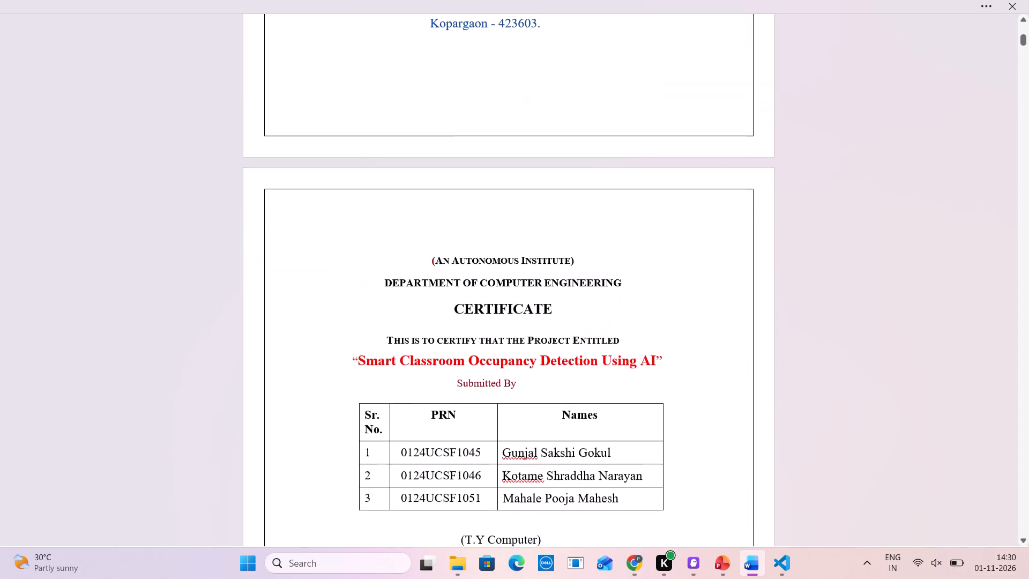
{"action": "scroll", "coordinate": [639, 330], "scroll_direction": "up", "scroll_amount": 3}
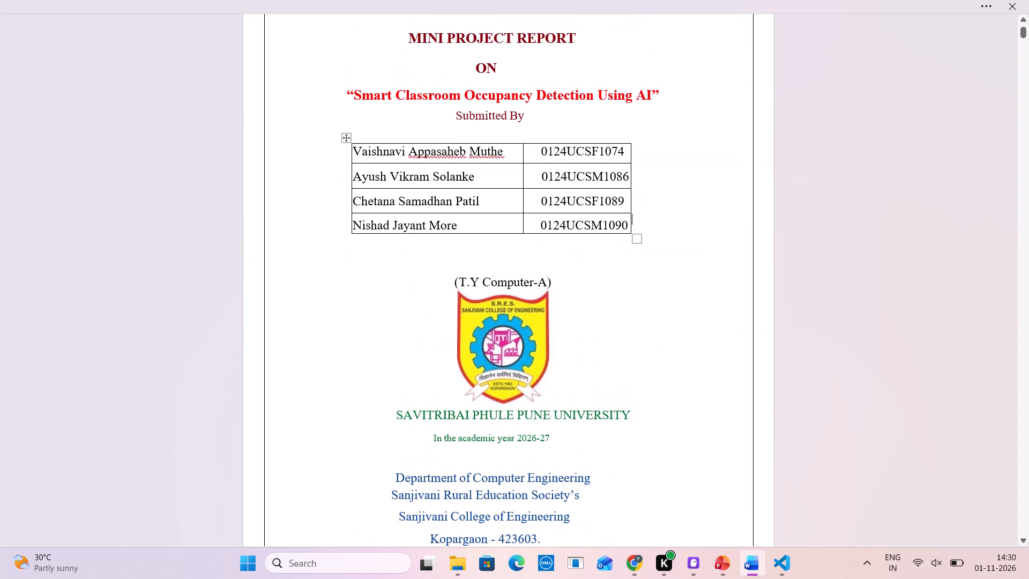
{"action": "scroll", "coordinate": [639, 330], "scroll_direction": "down", "scroll_amount": 6}
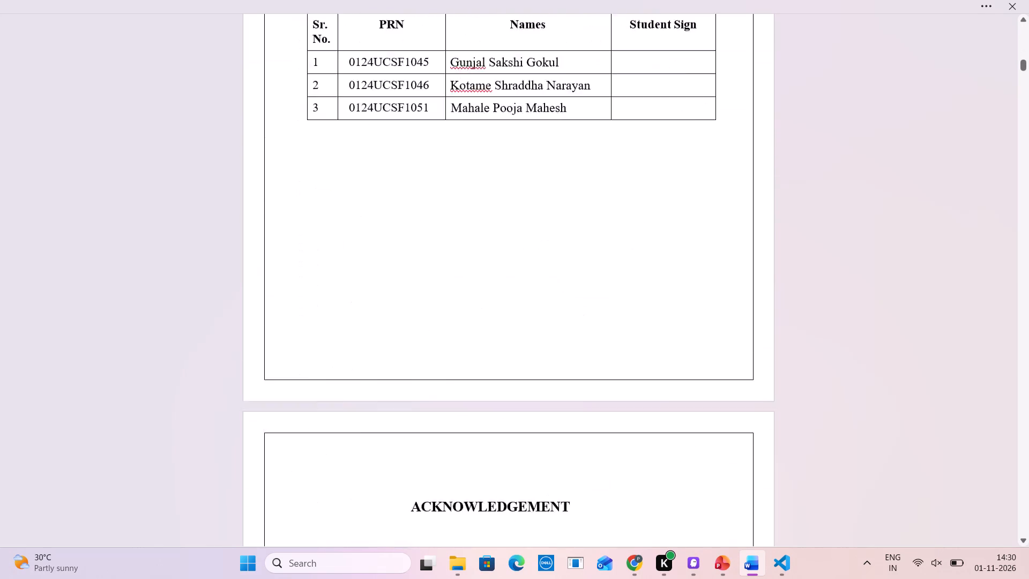
{"action": "scroll", "coordinate": [639, 330], "scroll_direction": "down", "scroll_amount": 1}
{"action": "scroll", "coordinate": [639, 330], "scroll_direction": "up", "scroll_amount": 1}
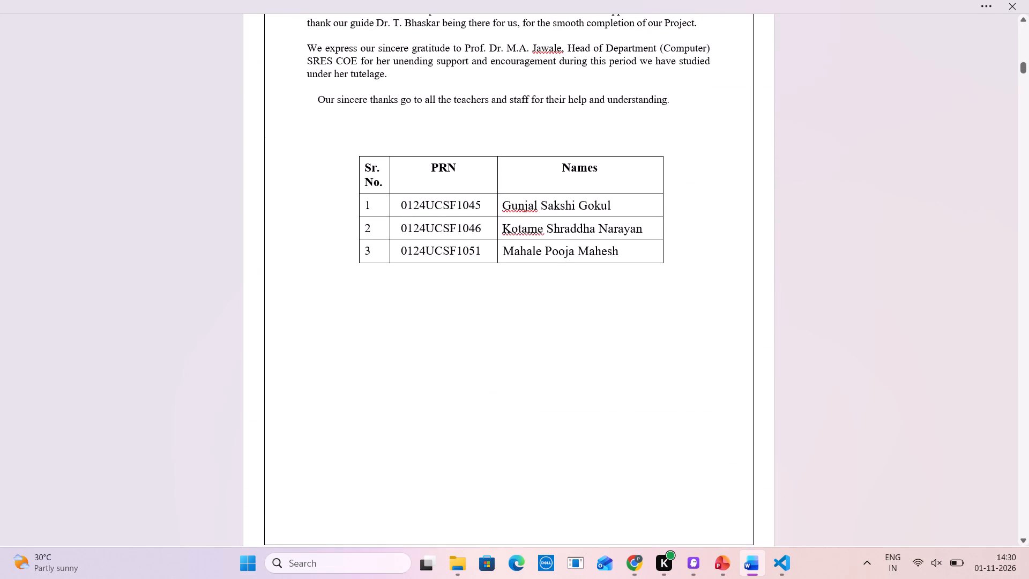
Replace the cover page's student table under "Submitted By" with a copy of the acknowledgement page's Sr. No., PRN and Names table.
{"action": "left_click", "coordinate": [654, 254]}
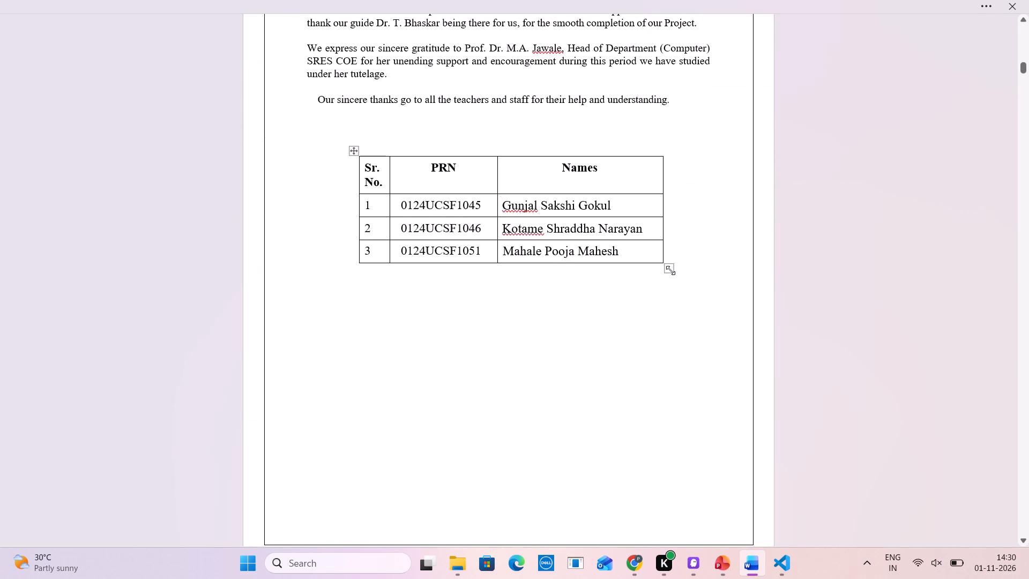
{"action": "left_click", "coordinate": [670, 270]}
{"action": "key", "text": "ctrl+c"}
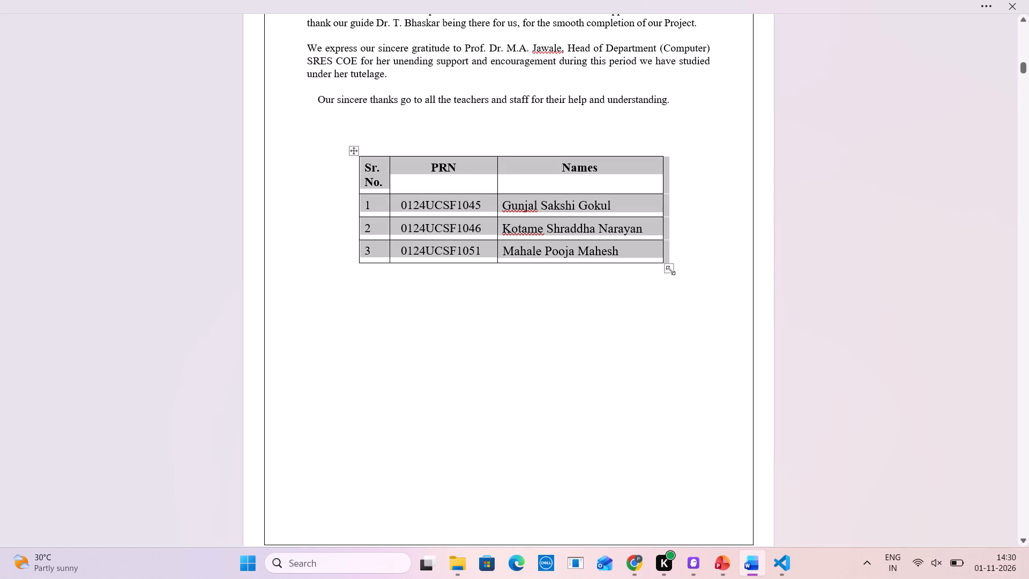
{"action": "left_click", "coordinate": [670, 270]}
{"action": "left_click", "coordinate": [660, 337]}
{"action": "scroll", "coordinate": [660, 337], "scroll_direction": "up", "scroll_amount": 1}
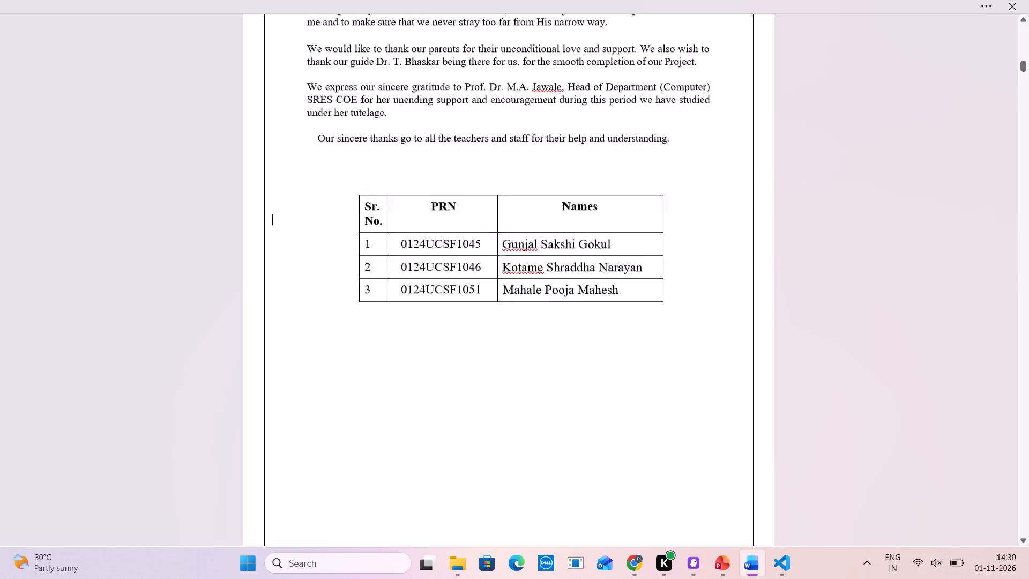
{"action": "scroll", "coordinate": [660, 337], "scroll_direction": "up", "scroll_amount": 11}
{"action": "scroll", "coordinate": [660, 337], "scroll_direction": "down", "scroll_amount": 1}
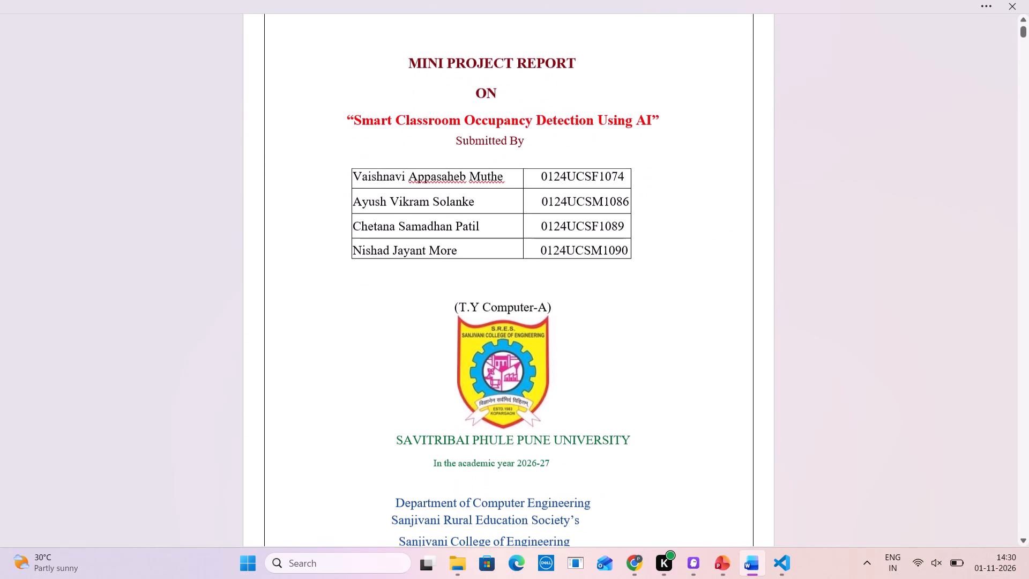
{"action": "left_click", "coordinate": [345, 152]}
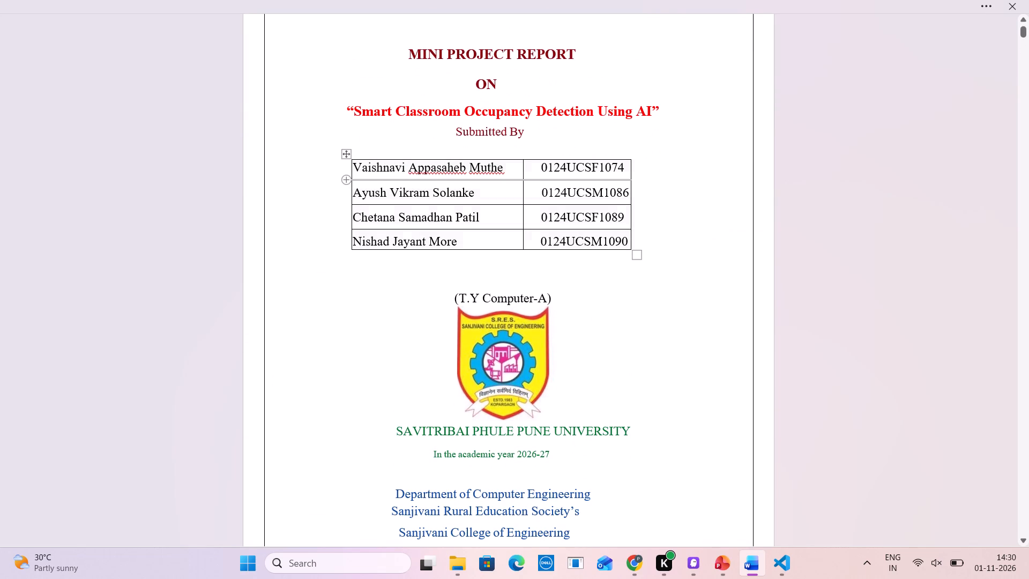
{"action": "key", "text": "BackSpace"}
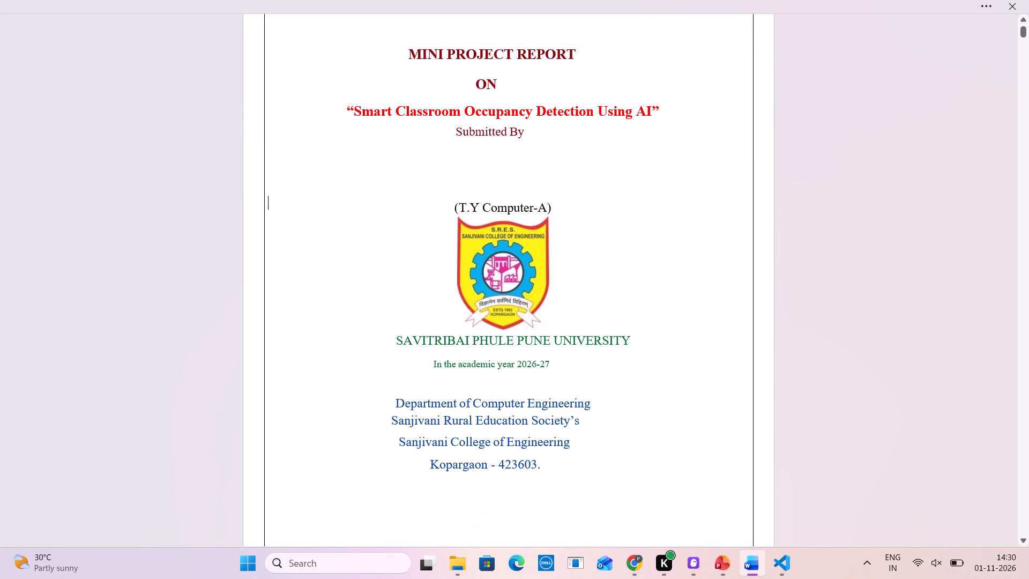
{"action": "key", "text": "ctrl+v"}
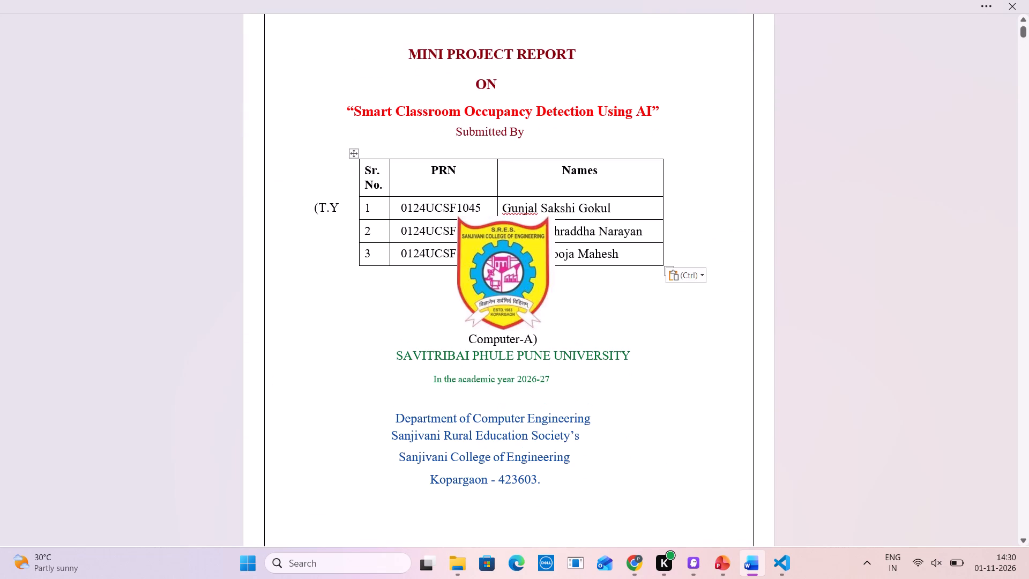
Push the "(T.Y Computer-A)" line and college logo down with blank lines so they sit below the cover page's student table.
{"action": "scroll", "coordinate": [497, 232], "scroll_direction": "up", "scroll_amount": 3}
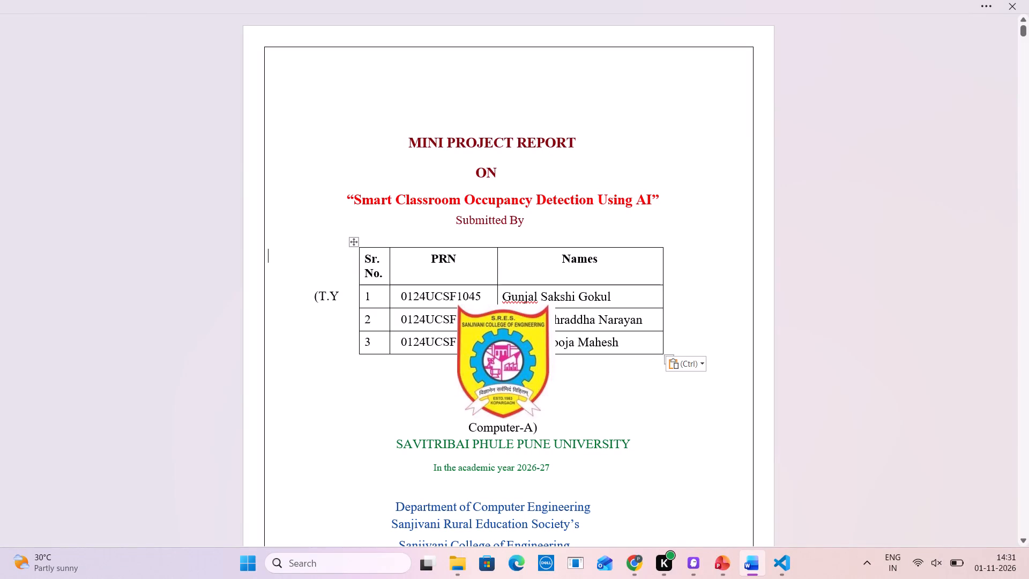
{"action": "left_click", "coordinate": [313, 295]}
{"action": "key", "text": "Return"}
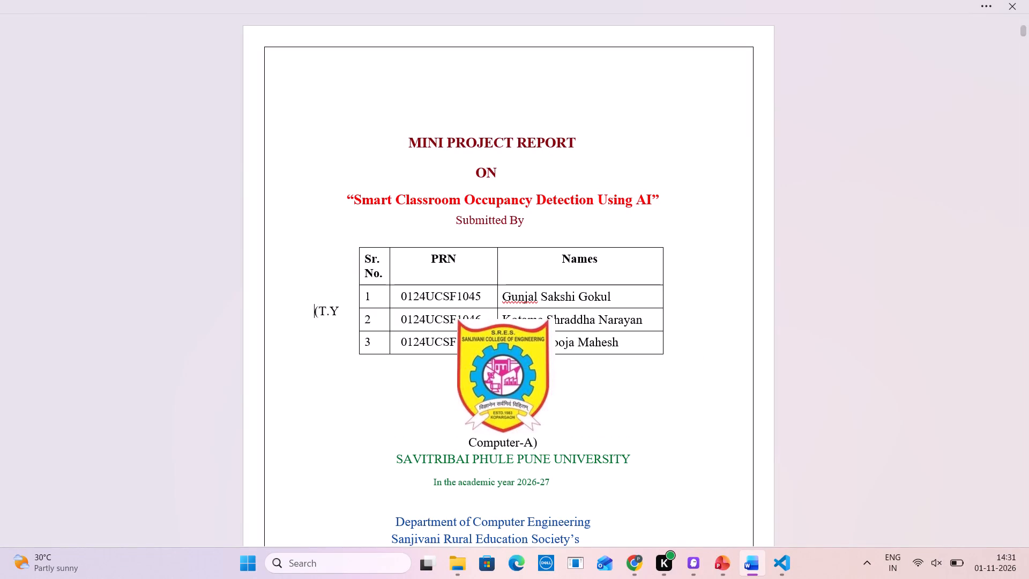
{"action": "key", "text": "Return"}
{"action": "key", "text": "Return"}
{"action": "key", "text": "Return"}
{"action": "key", "text": "Return"}
{"action": "key", "text": "Return"}
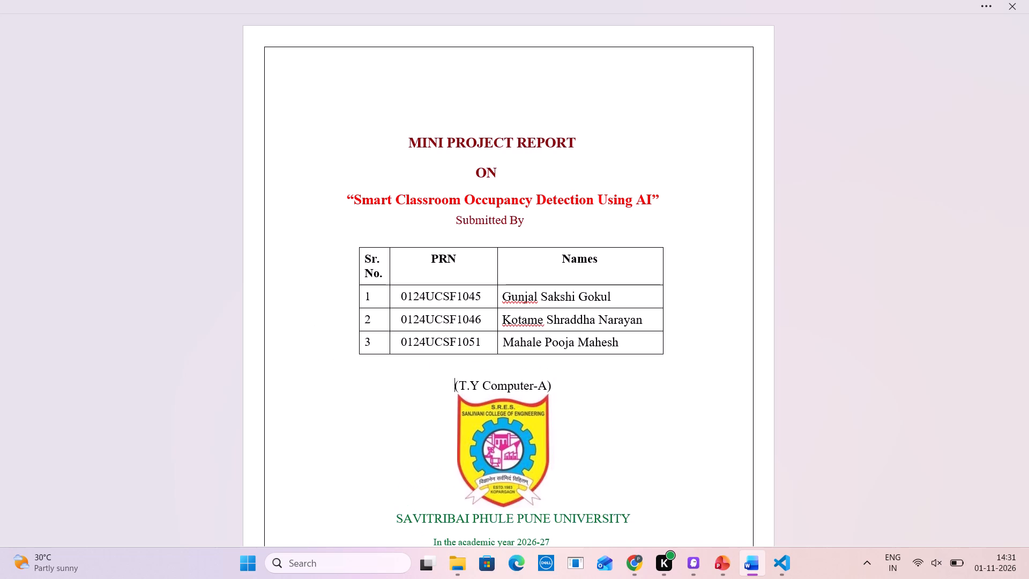
Check the certificate and declaration pages after the cover edit, and save the report.
{"action": "scroll", "coordinate": [313, 295], "scroll_direction": "down", "scroll_amount": 5}
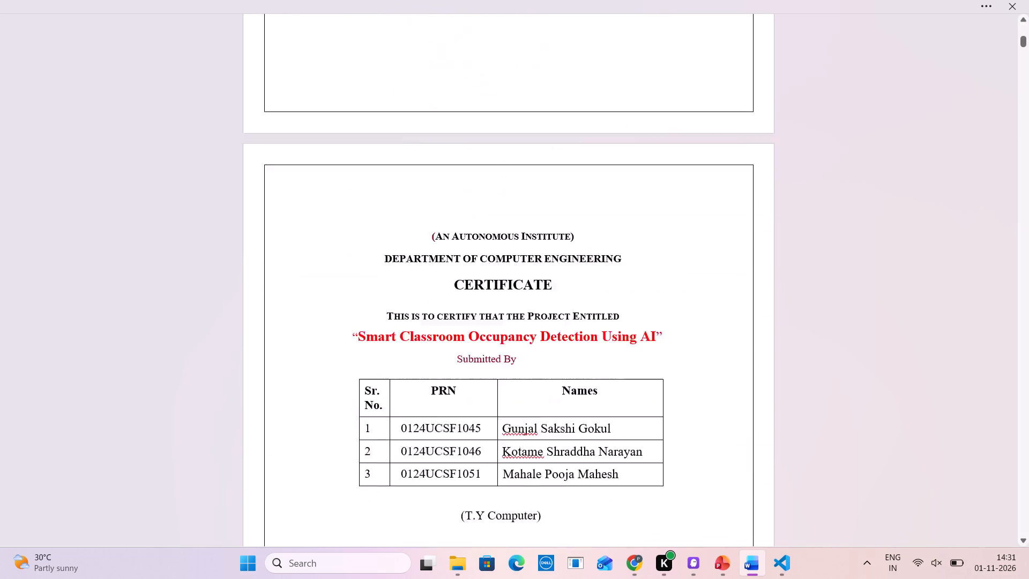
{"action": "scroll", "coordinate": [313, 295], "scroll_direction": "down", "scroll_amount": 5}
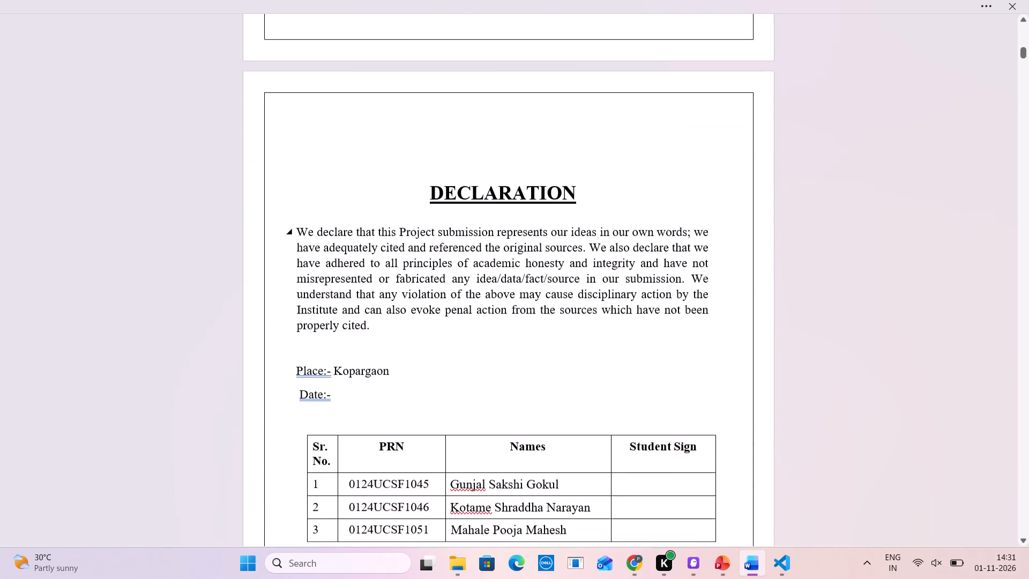
{"action": "key", "text": "ctrl+s"}
{"action": "key", "text": "ctrl+s"}
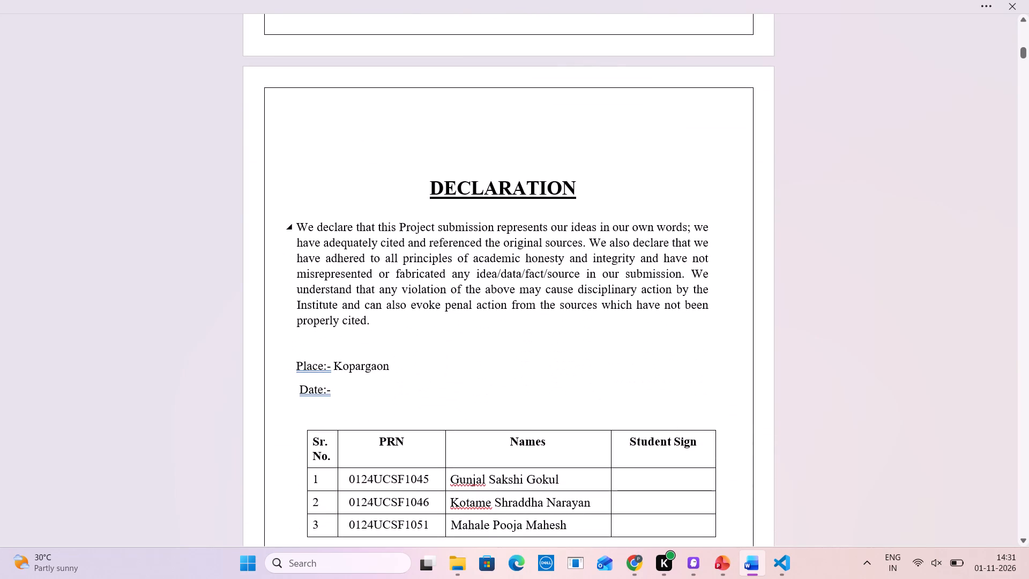
Recheck the acknowledgement page, table of contents and cover page, and save the report again.
{"action": "scroll", "coordinate": [313, 295], "scroll_direction": "down", "scroll_amount": 4}
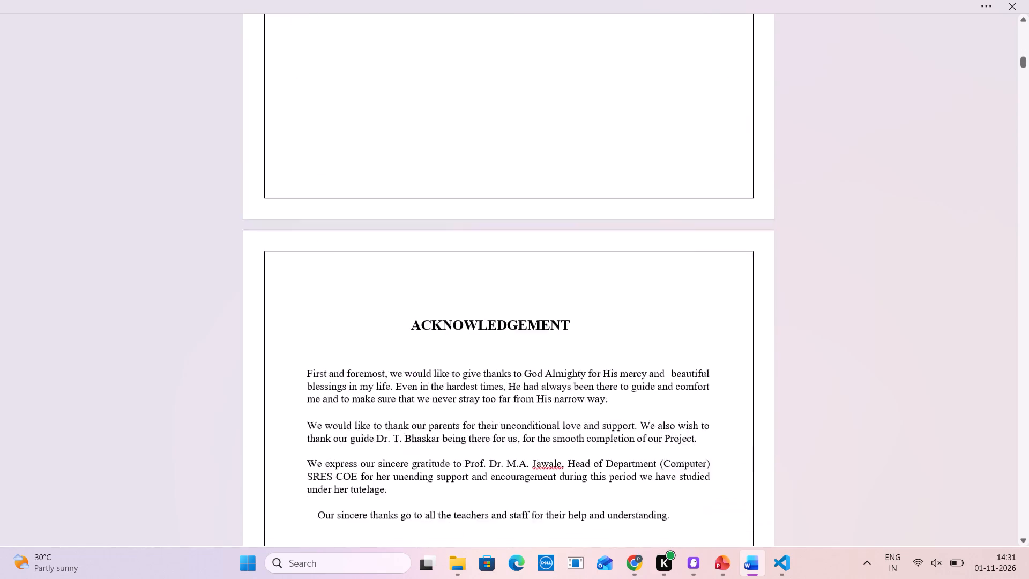
{"action": "scroll", "coordinate": [313, 295], "scroll_direction": "down", "scroll_amount": 4}
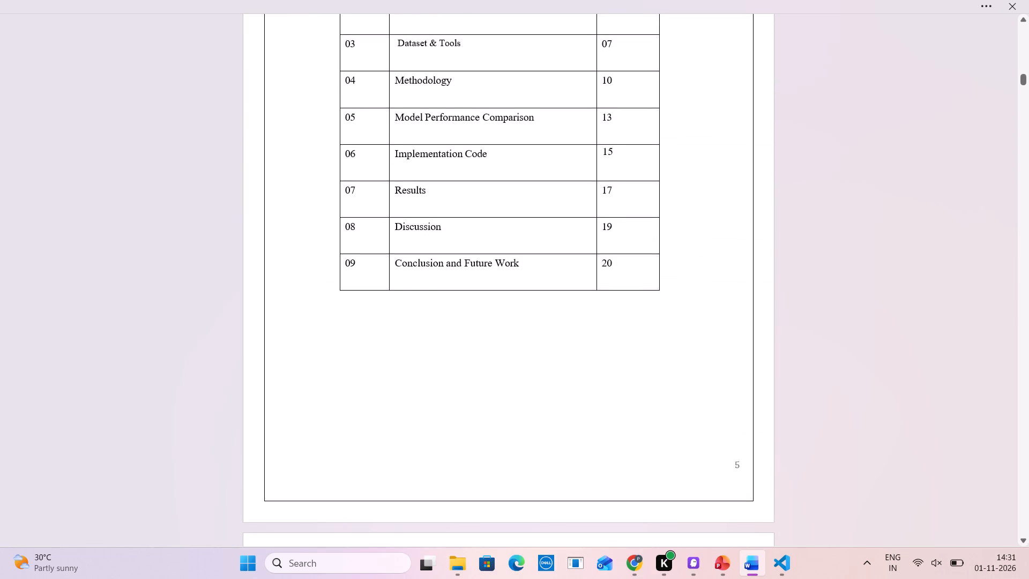
{"action": "scroll", "coordinate": [313, 295], "scroll_direction": "down", "scroll_amount": 5}
{"action": "scroll", "coordinate": [313, 295], "scroll_direction": "up", "scroll_amount": 3}
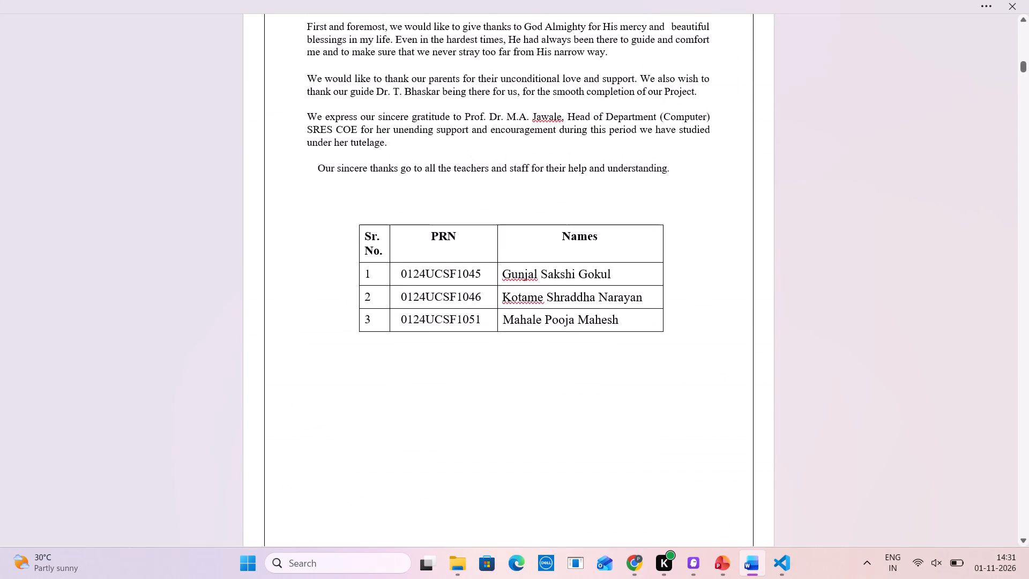
{"action": "key", "text": "ctrl+s"}
{"action": "key", "text": "ctrl+s"}
{"action": "key", "text": "ctrl+s"}
{"action": "scroll", "coordinate": [313, 295], "scroll_direction": "up", "scroll_amount": 9}
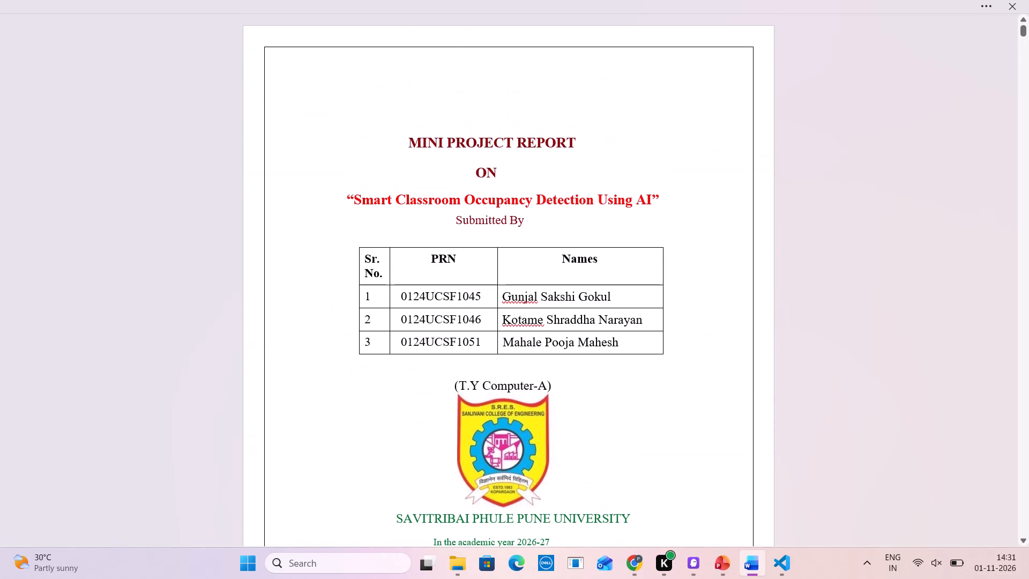
{"action": "left_click", "coordinate": [990, 7]}
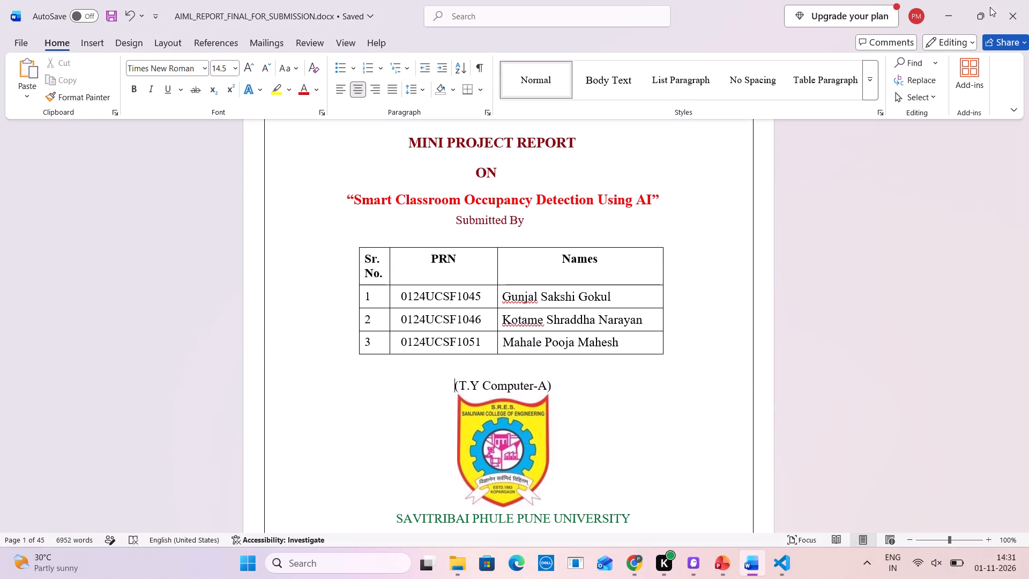
{"action": "left_click", "coordinate": [955, 319]}
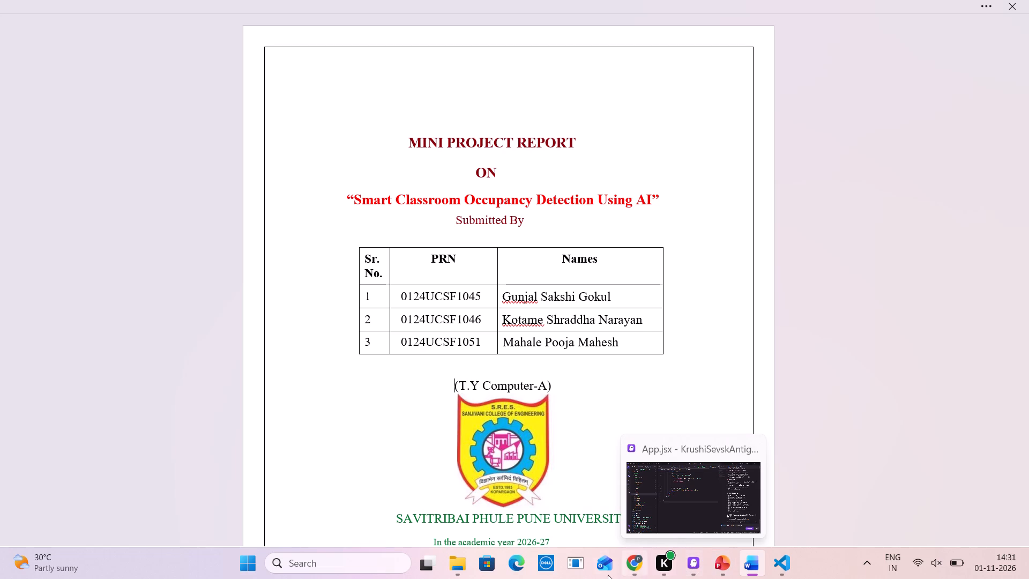
Switch to the Downloads folder and copy the classroom-occupancy-aiml-20261031T035950Z-1-001.zip archive.
{"action": "left_click", "coordinate": [451, 564]}
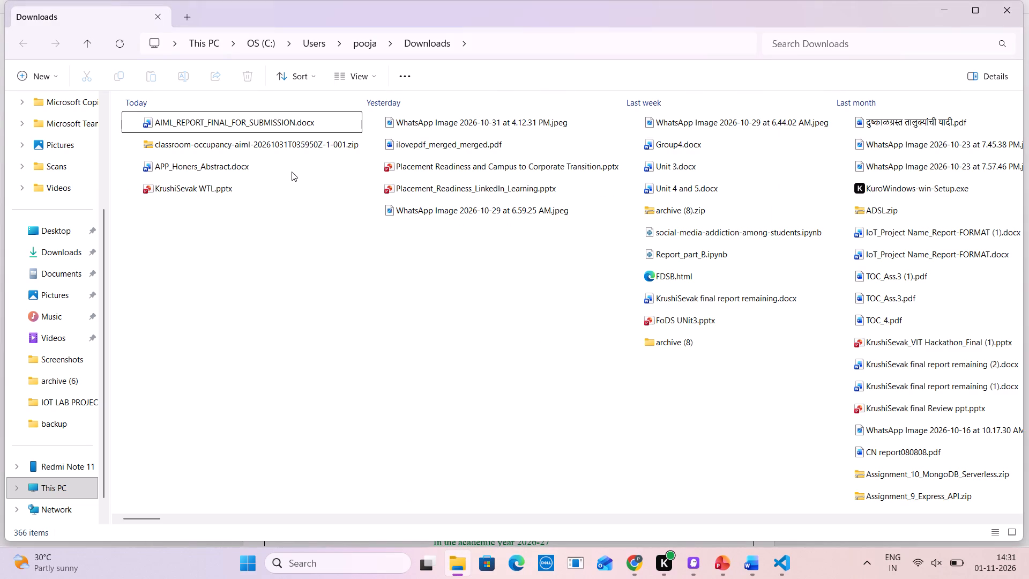
{"action": "left_click_drag", "start_coordinate": [293, 186], "coordinate": [309, 222]}
{"action": "left_click", "coordinate": [309, 222]}
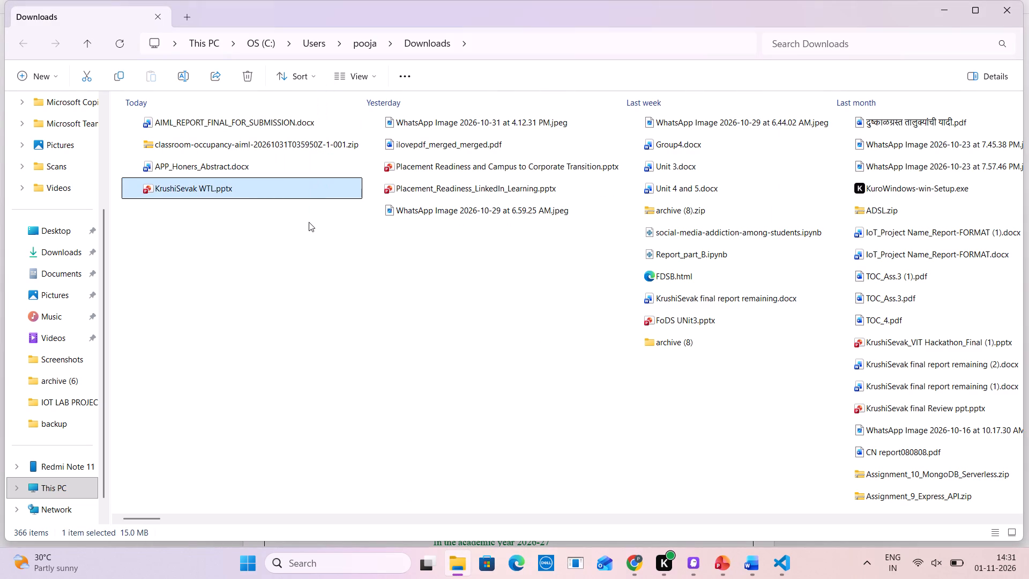
{"action": "left_click", "coordinate": [297, 140]}
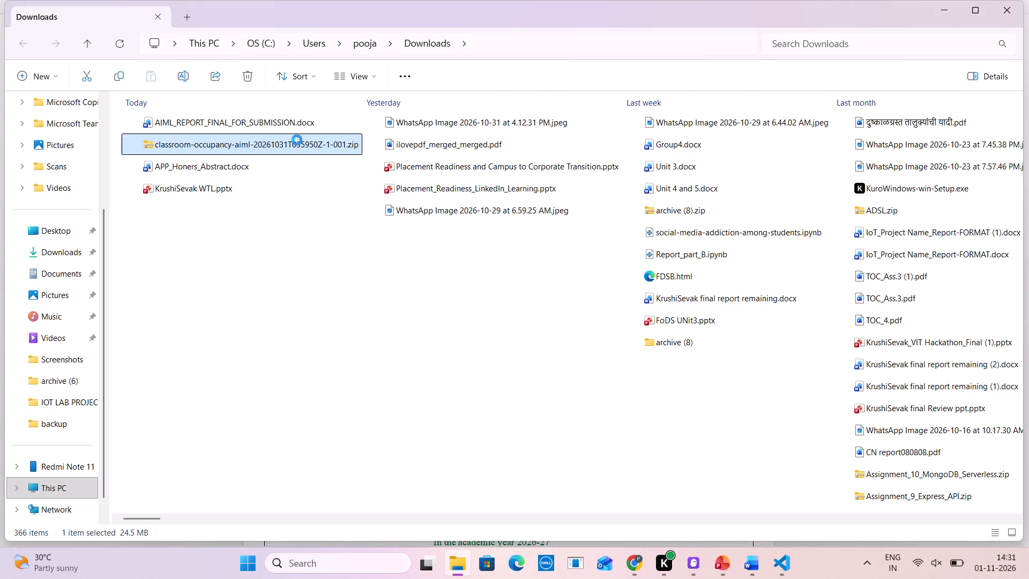